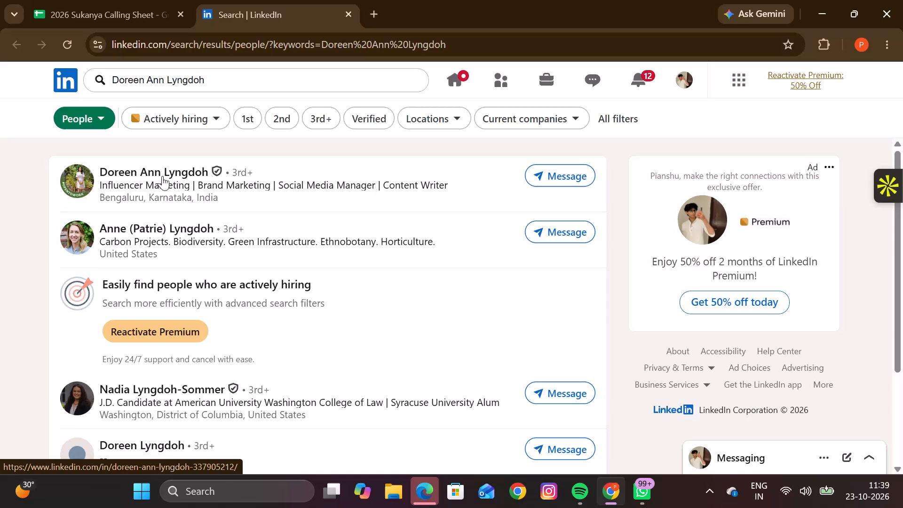
Open the first search result's LinkedIn profile, load it in Apollo, and copy the employer name Mensa Brands.
click(165, 173)
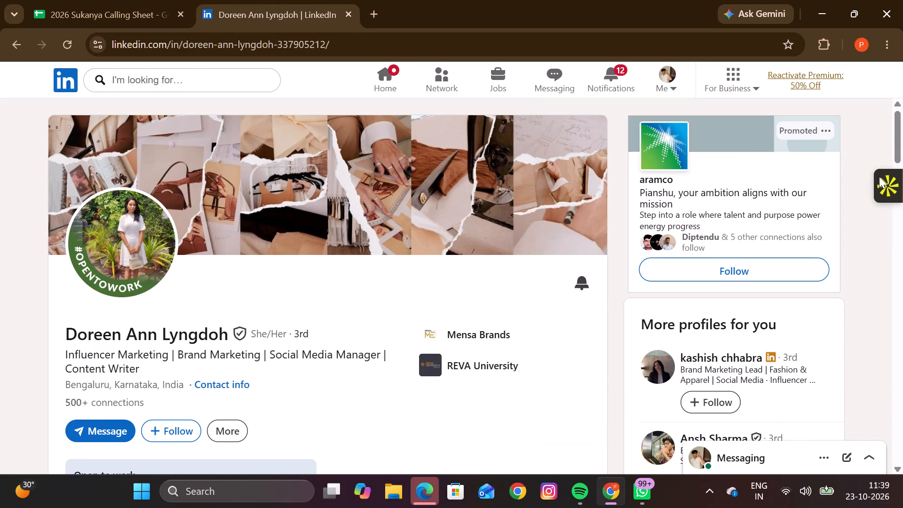
click(871, 188)
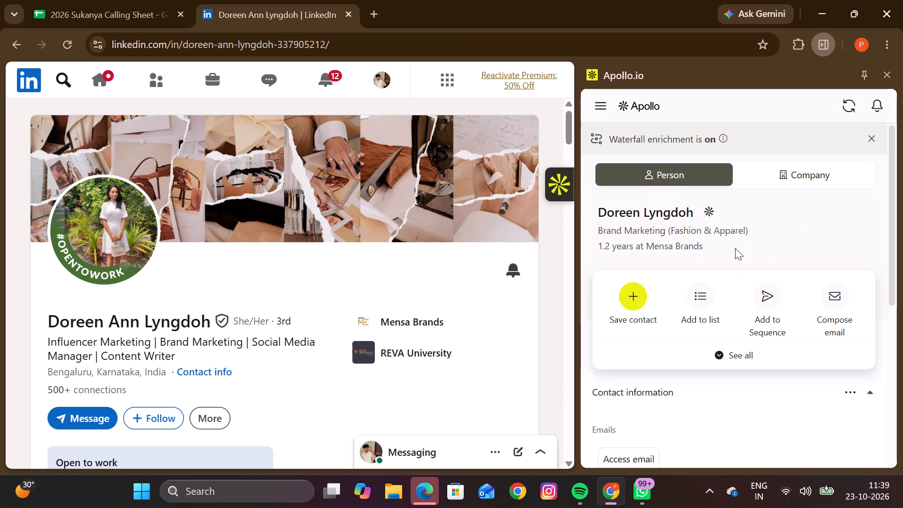
scroll(735, 248, down, 1)
drag(708, 238, 645, 237)
key(ctrl+c)
Request access to the contact's phone number and email address in Apollo.
scroll(645, 237, down, 1)
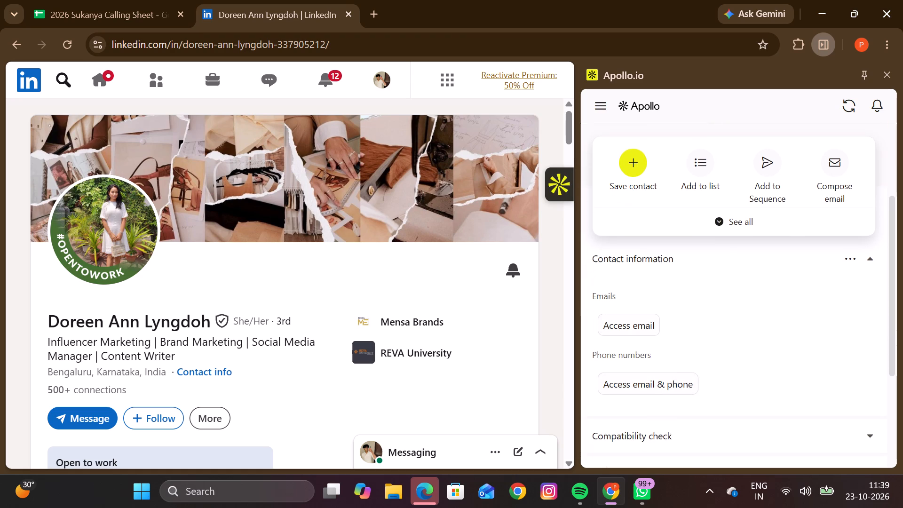
scroll(645, 237, down, 1)
click(643, 378)
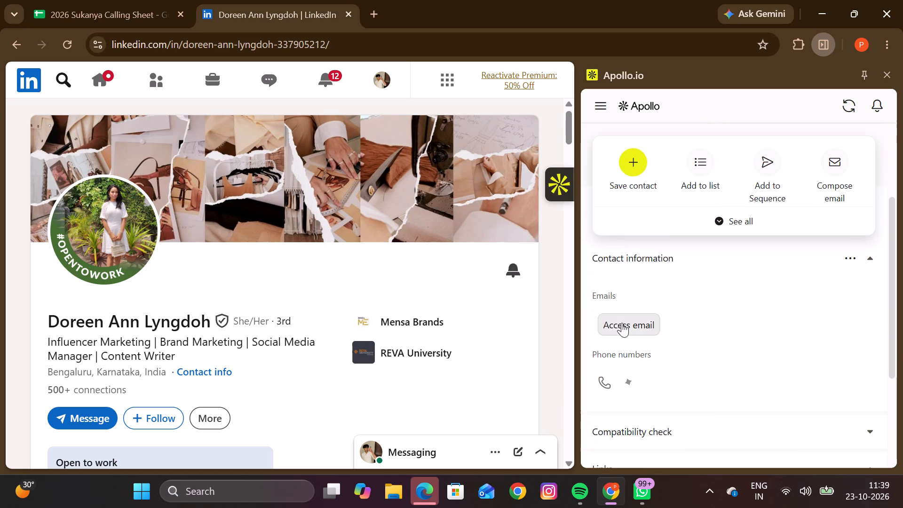
click(622, 323)
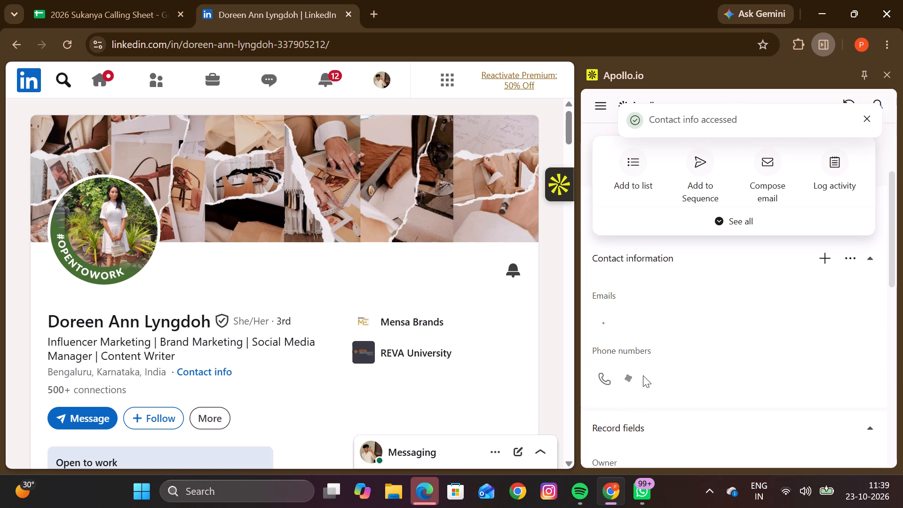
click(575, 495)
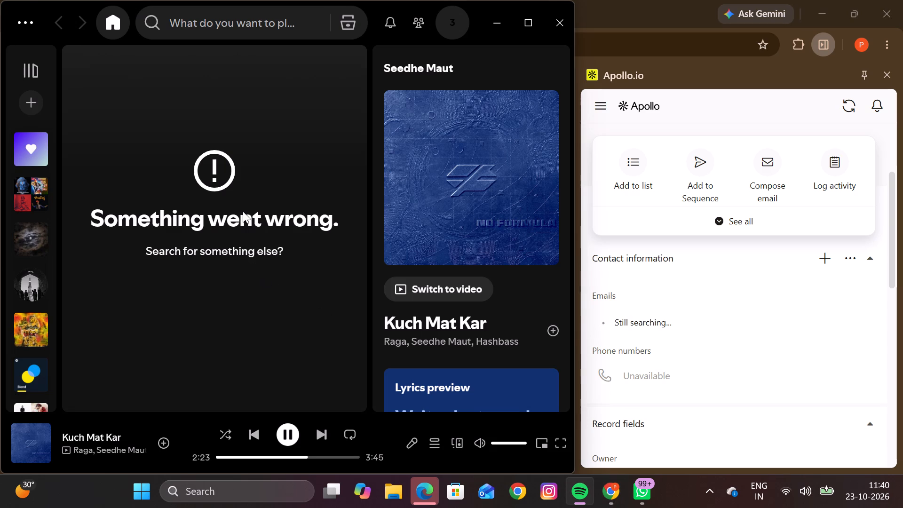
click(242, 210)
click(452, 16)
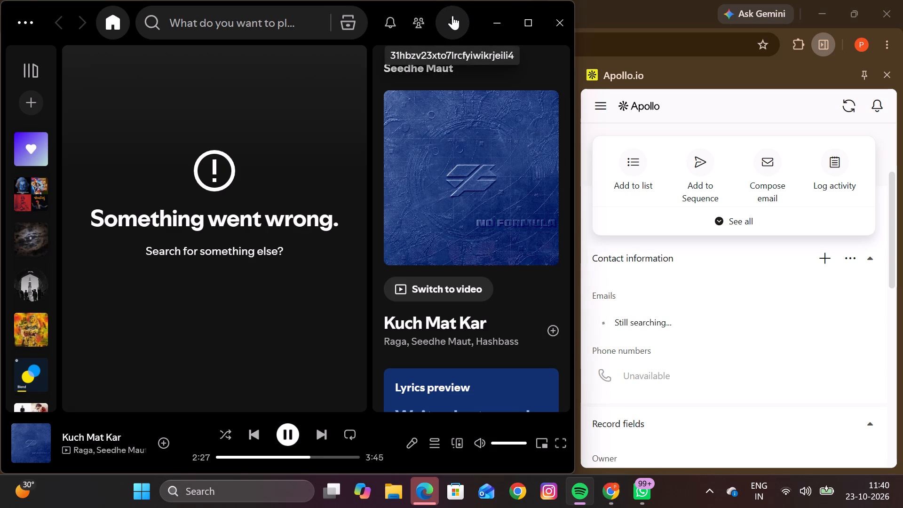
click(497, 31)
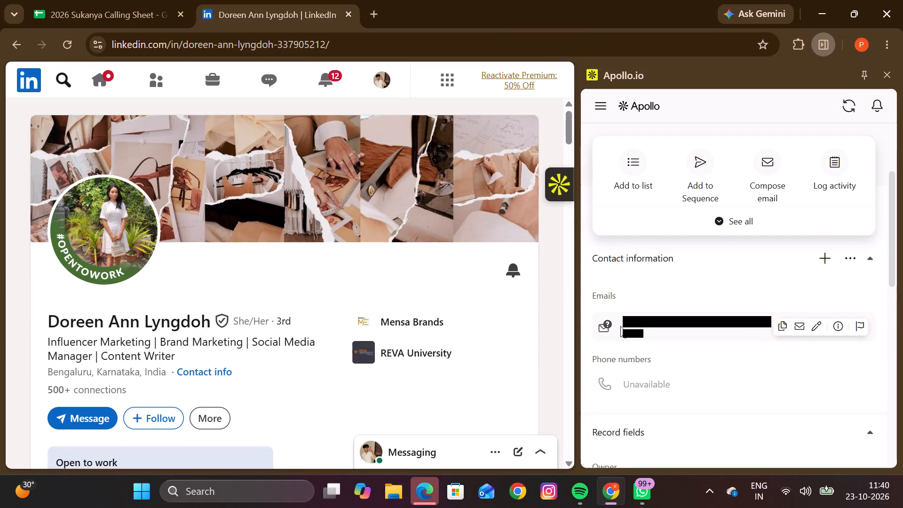
Close the profile and shorten the job title in cell D435 of the October sheet to "Influencer Marketing".
drag(620, 326, 785, 313)
key(ctrl+w)
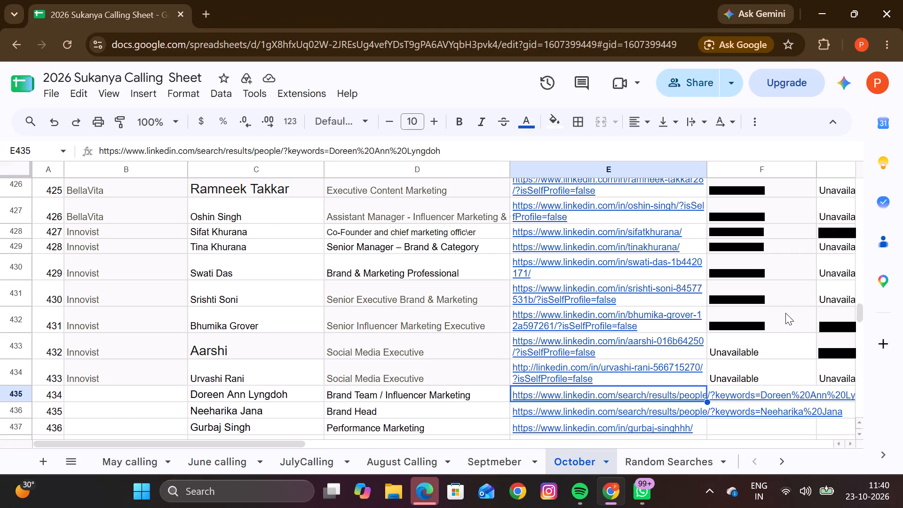
double_click(383, 400)
click(382, 392)
drag(382, 392, 350, 393)
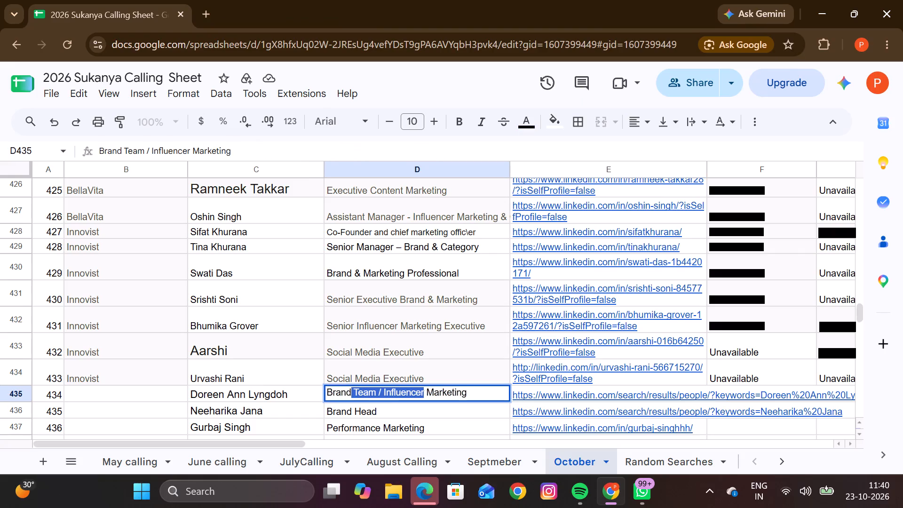
drag(350, 393, 338, 392)
click(338, 392)
drag(325, 391, 380, 388)
click(380, 388)
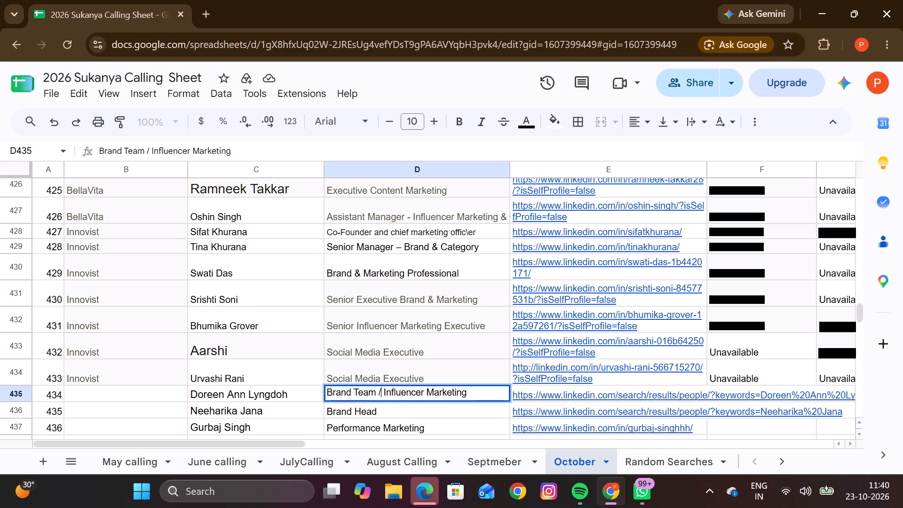
drag(380, 388, 300, 393)
key(BackSpace)
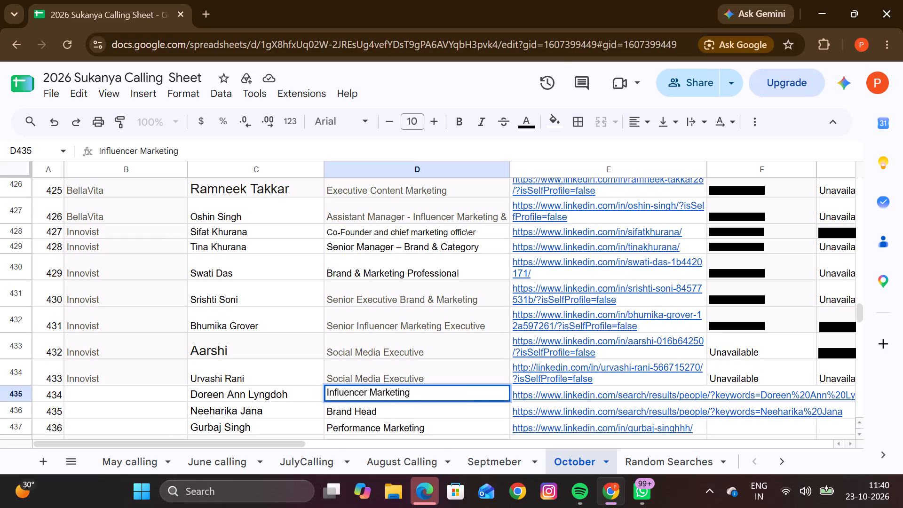
Paste the copied company name Mensa Brands into cell B435.
click(178, 386)
click(162, 391)
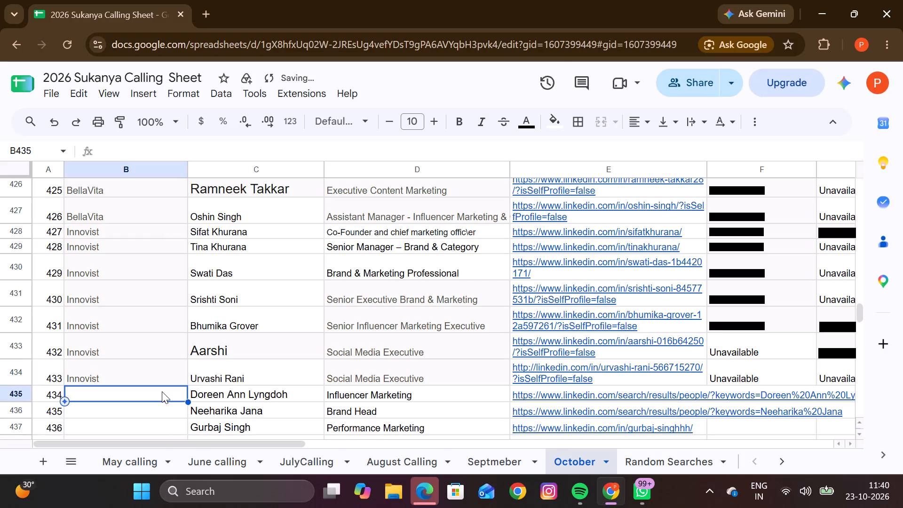
key(ctrl+v)
Enter "Unavailable" as the phone number in cell F435.
scroll(423, 402, left, 3)
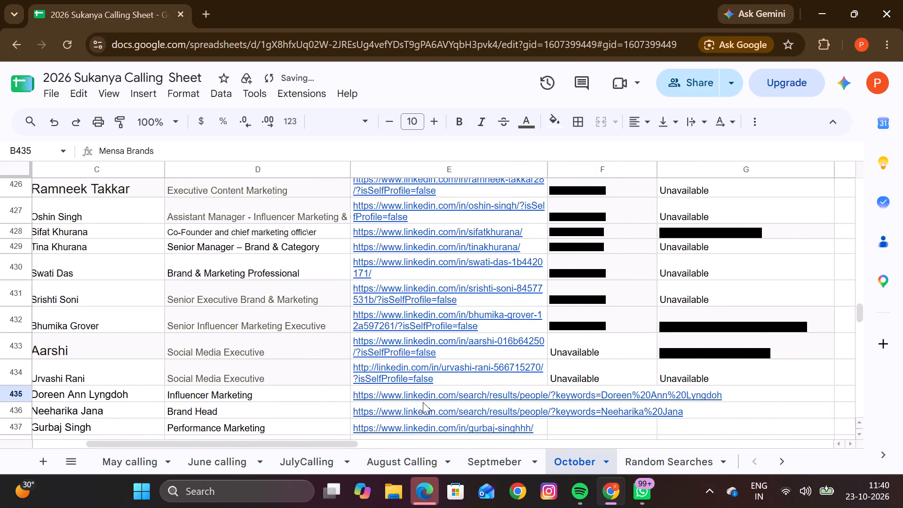
click(603, 386)
click(602, 394)
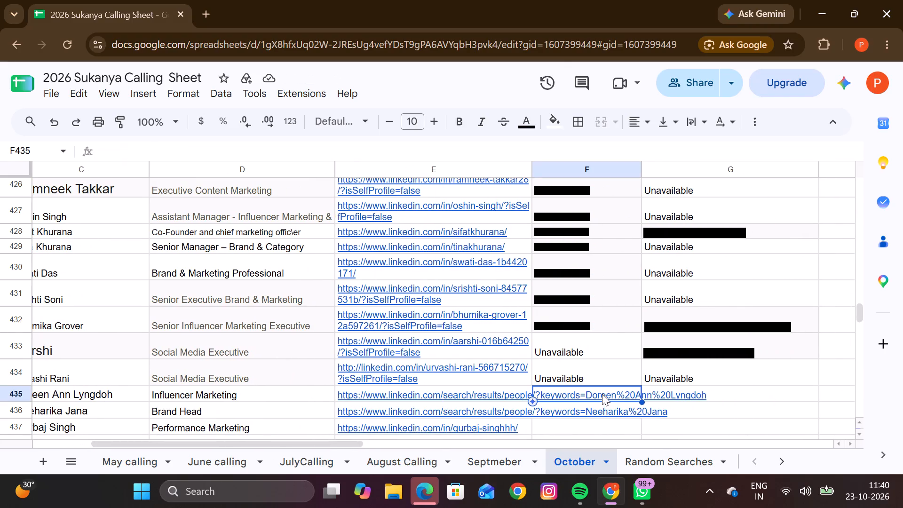
key(Return)
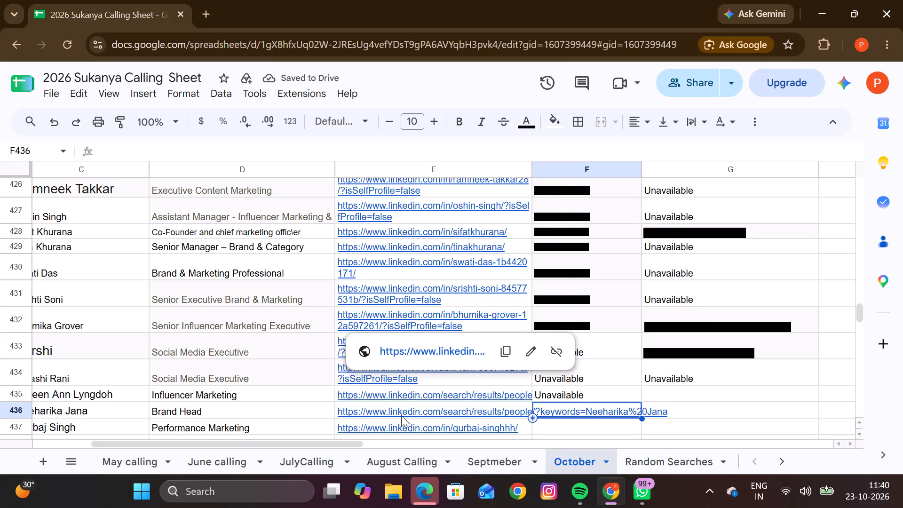
Replace the people-search link in cell E435 with the direct URL of that contact's LinkedIn profile.
click(339, 398)
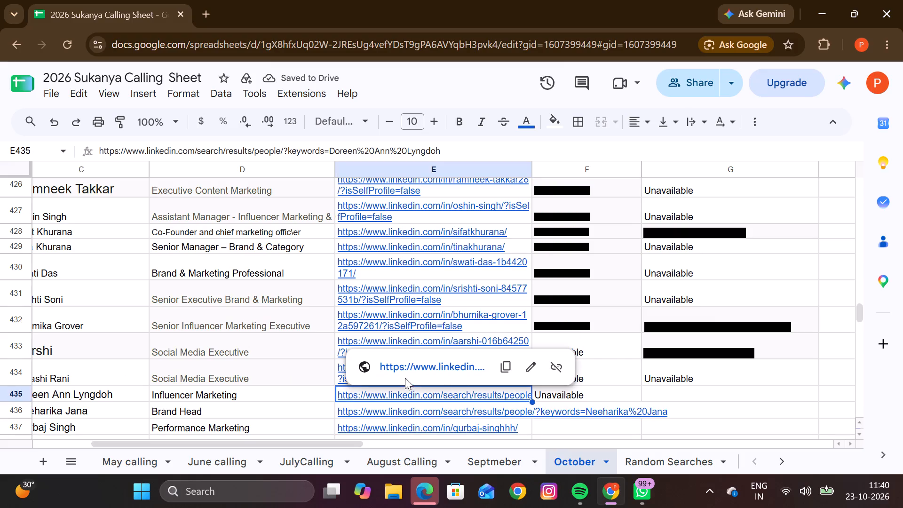
click(413, 364)
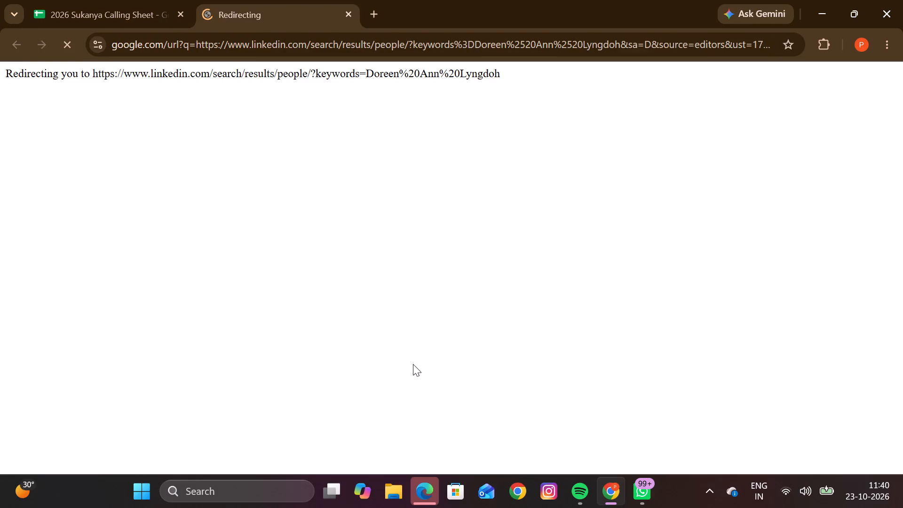
click(163, 170)
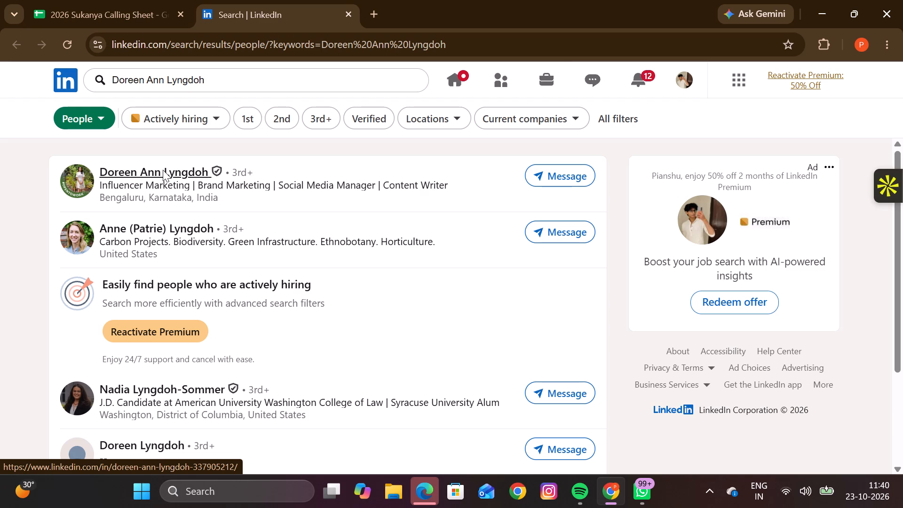
click(163, 170)
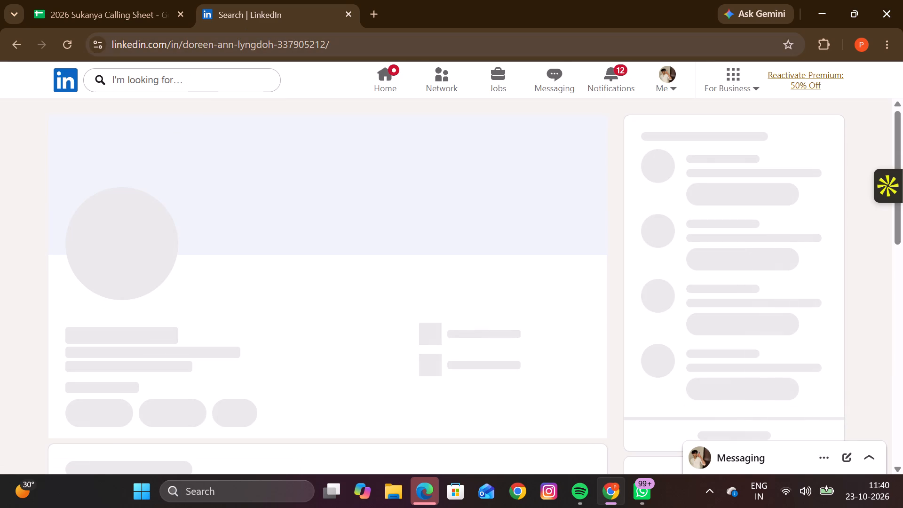
ctrl+click(247, 40)
ctrl+click(247, 40)
key(ctrl+x)
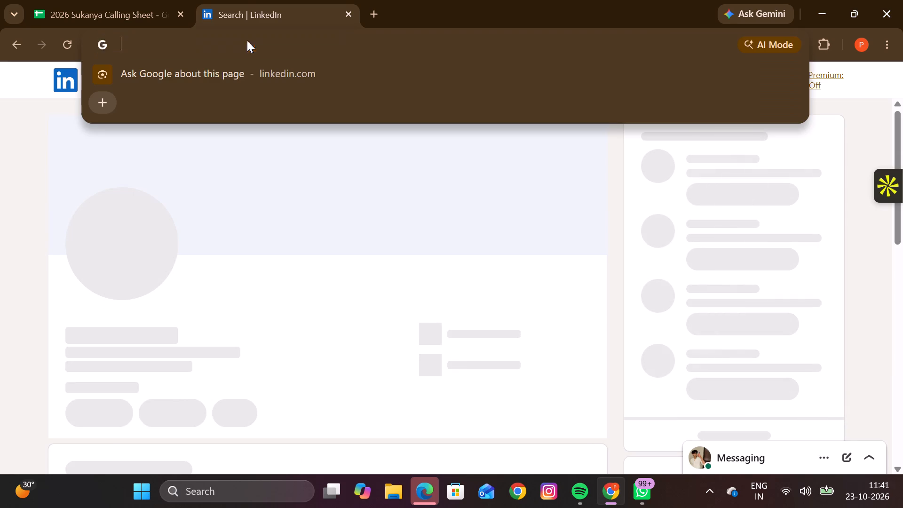
click(128, 0)
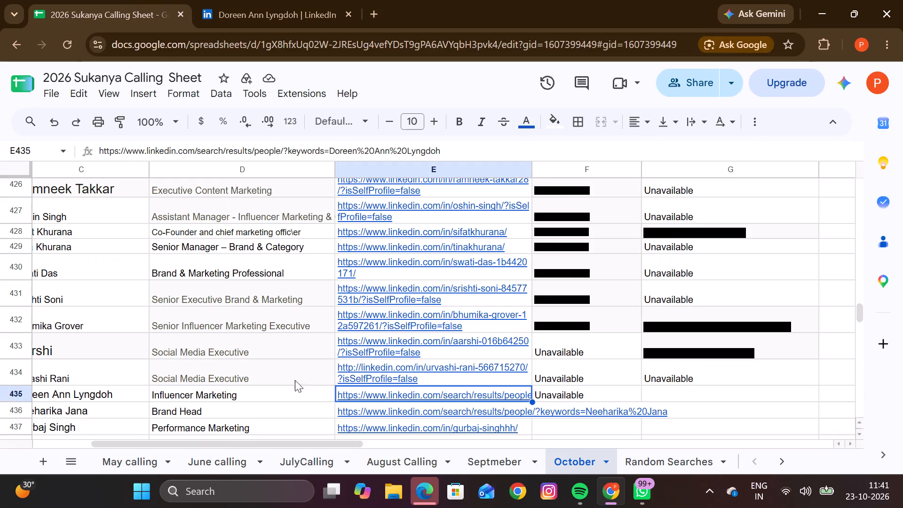
key(ctrl+v)
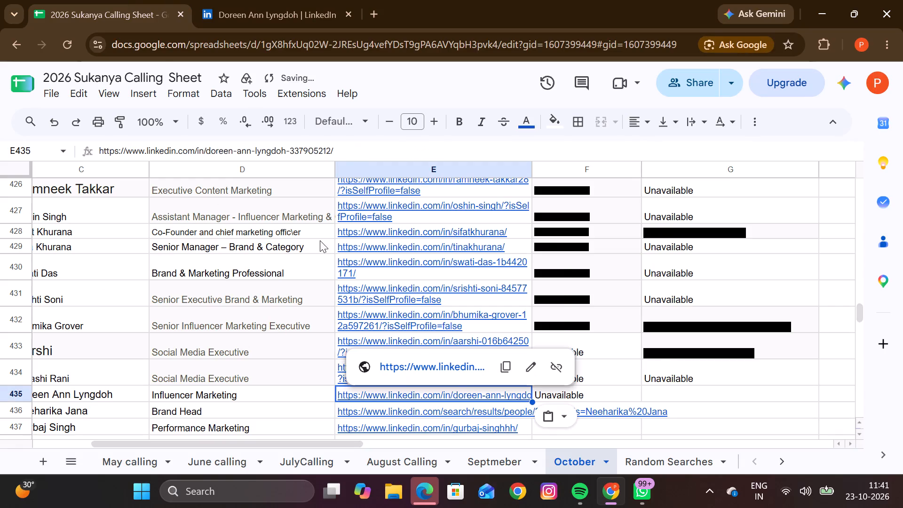
Copy the contact's email address from Apollo on the open LinkedIn profile into cell G435.
click(283, 0)
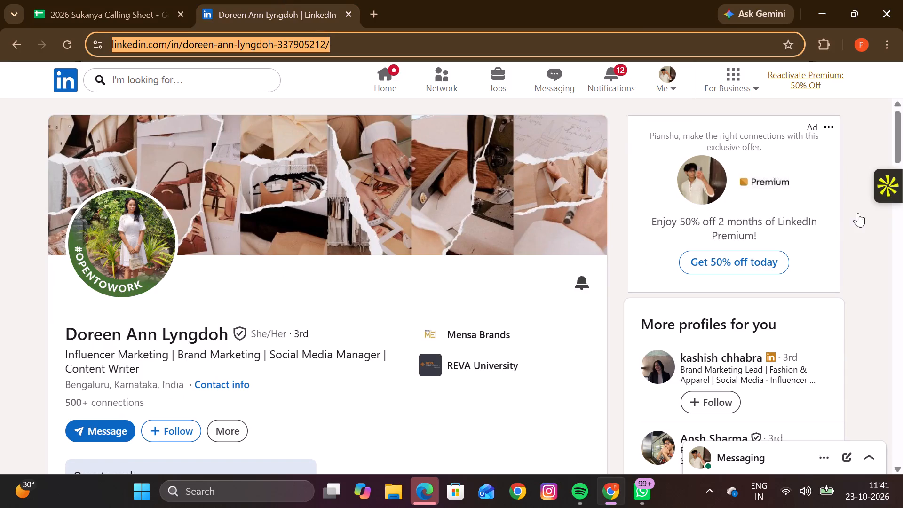
click(877, 197)
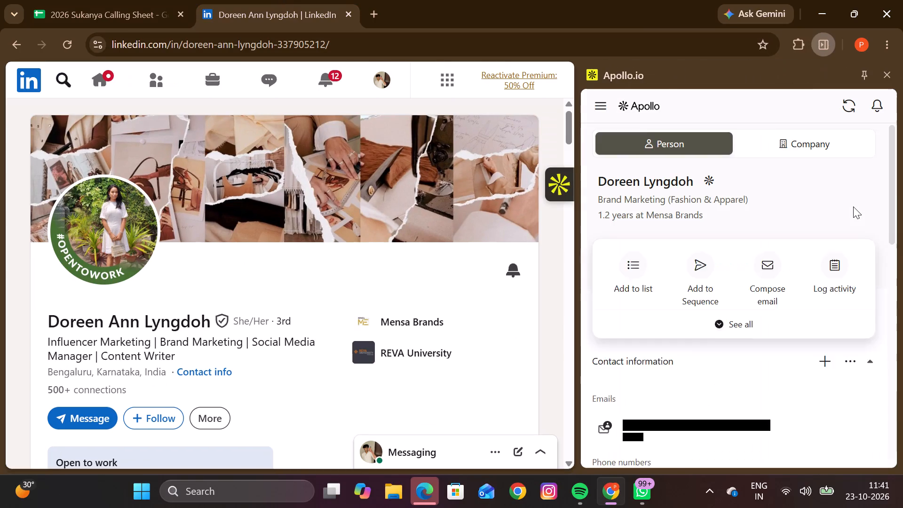
scroll(735, 290, down, 1)
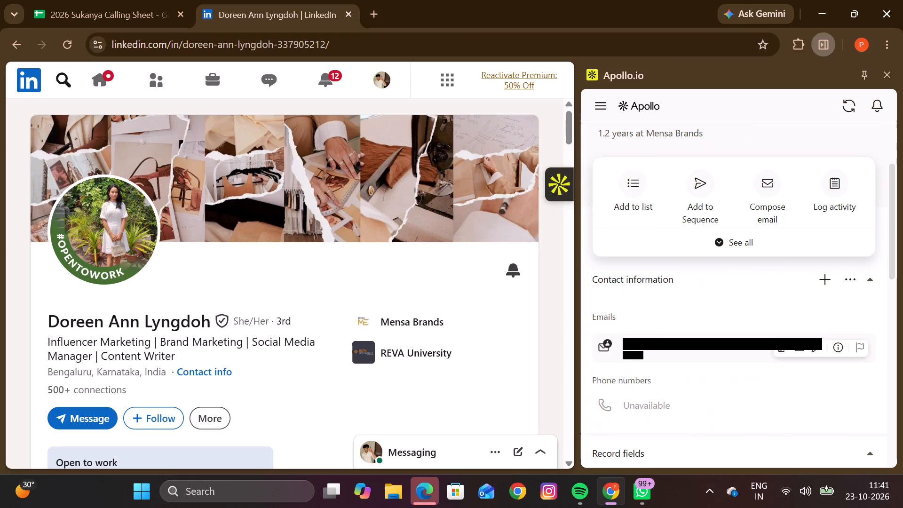
drag(775, 339, 622, 330)
key(ctrl+c)
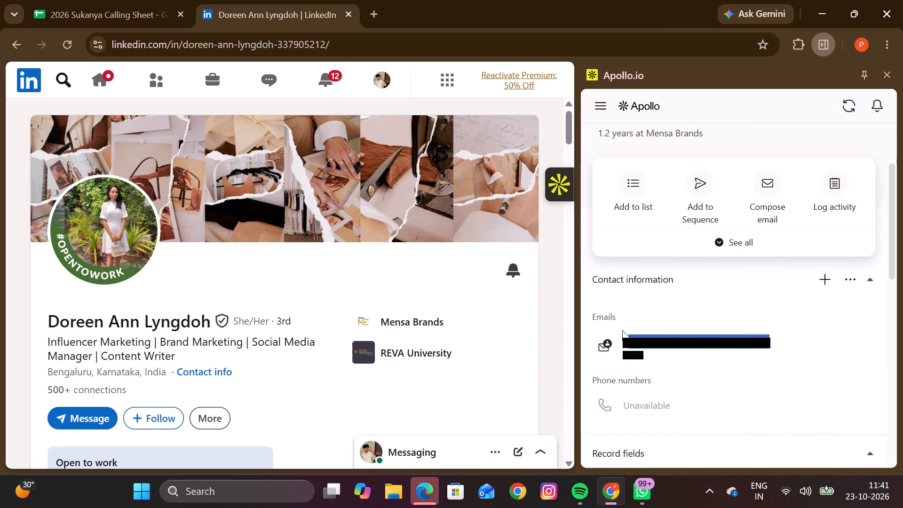
key(ctrl+w)
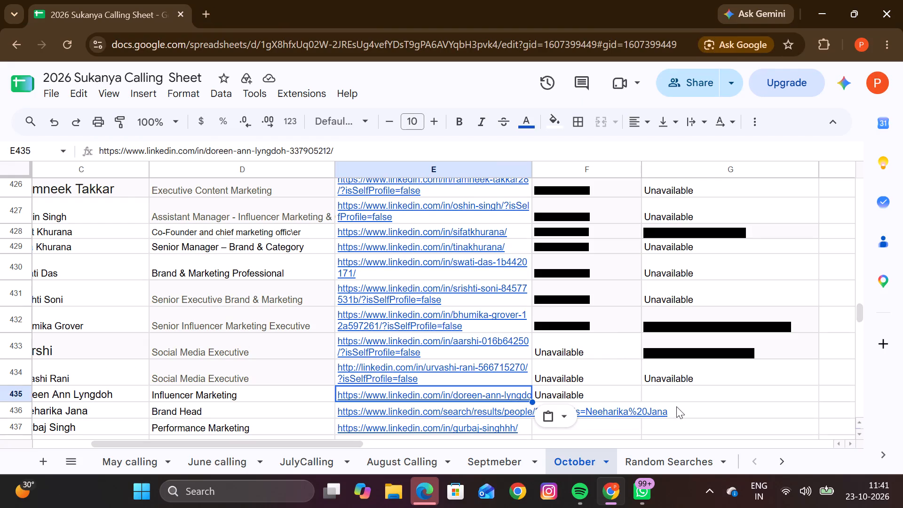
click(670, 388)
key(ctrl+v)
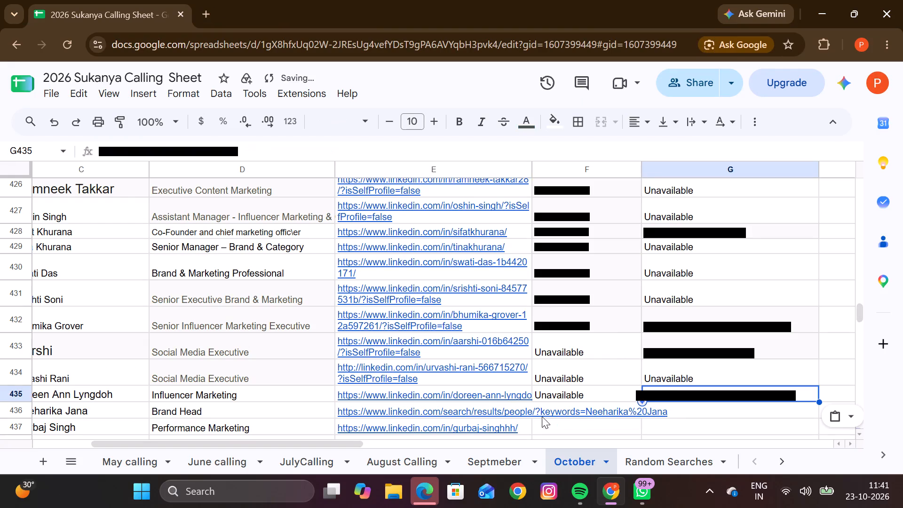
Follow the search link in row 436 and open the matching Brand Head contact's LinkedIn profile page.
click(463, 408)
click(429, 377)
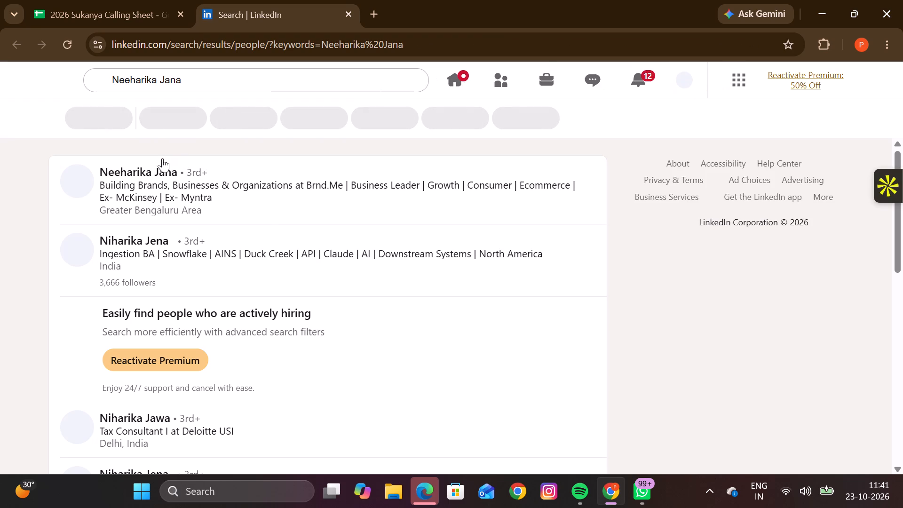
click(150, 169)
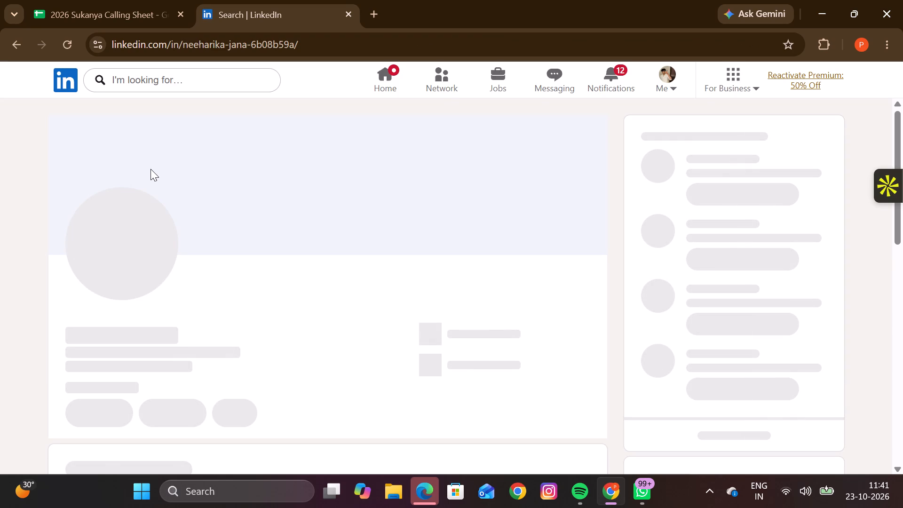
click(150, 169)
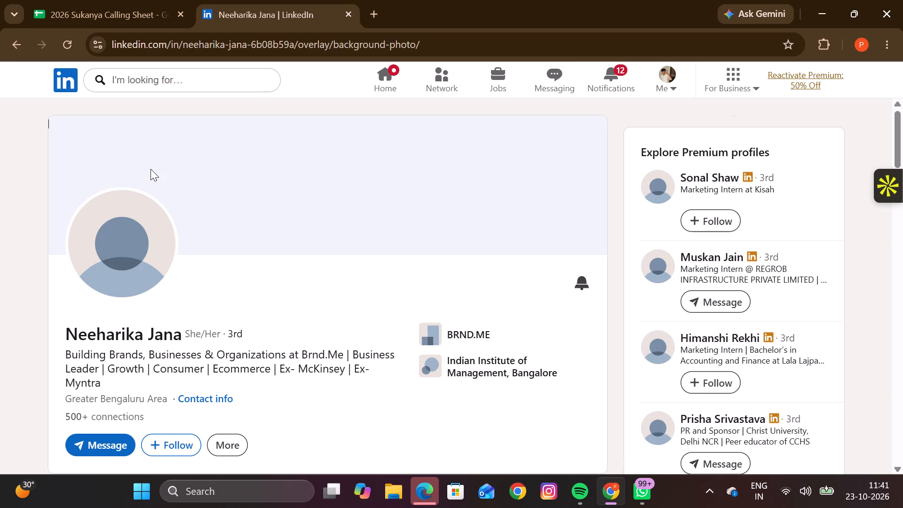
click(150, 169)
click(150, 169)
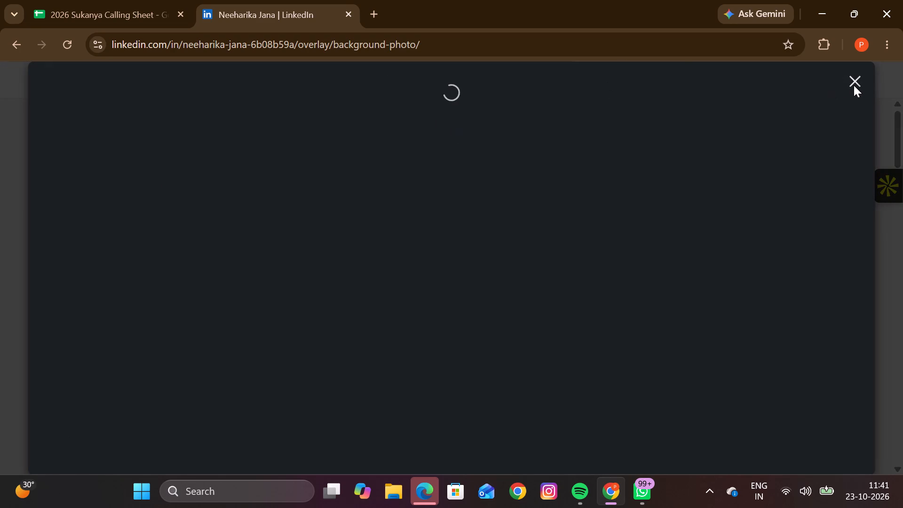
click(854, 85)
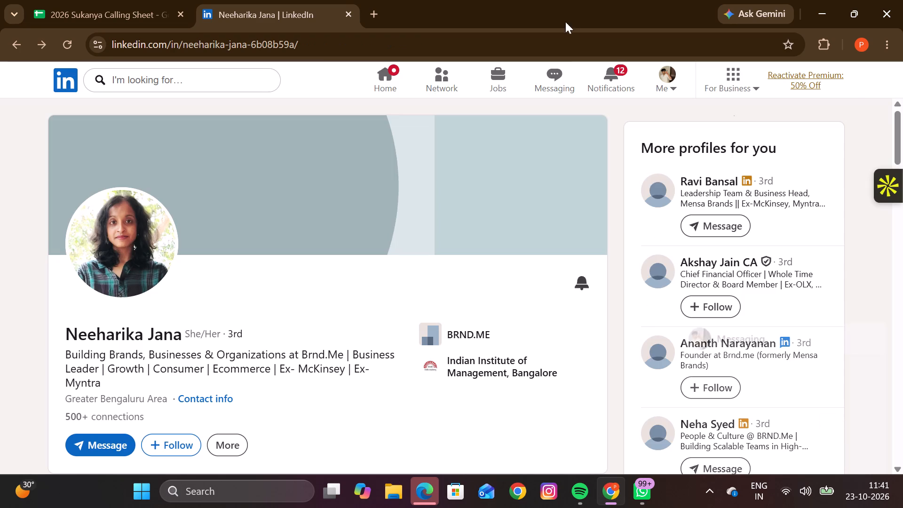
Close the Brand Head contact's LinkedIn profile and clear that contact's name, job title and link from cells C436:E436.
click(352, 16)
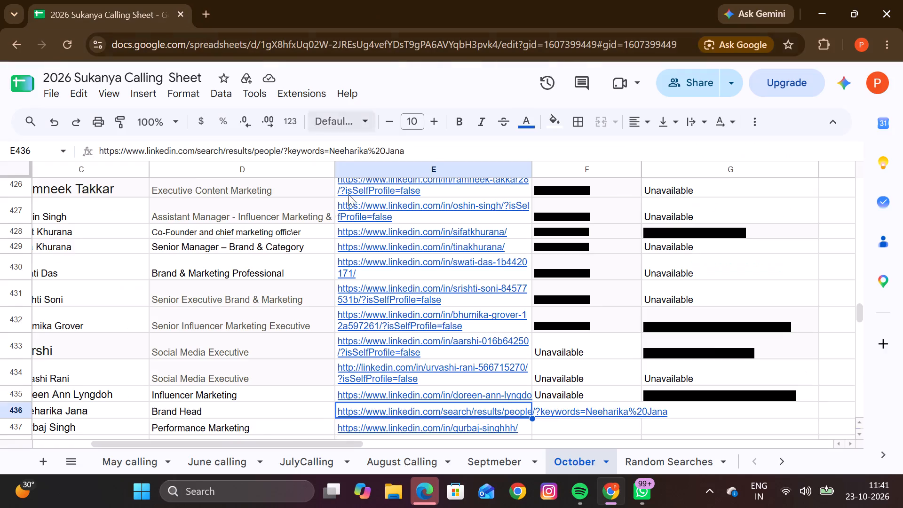
scroll(346, 199, right, 2)
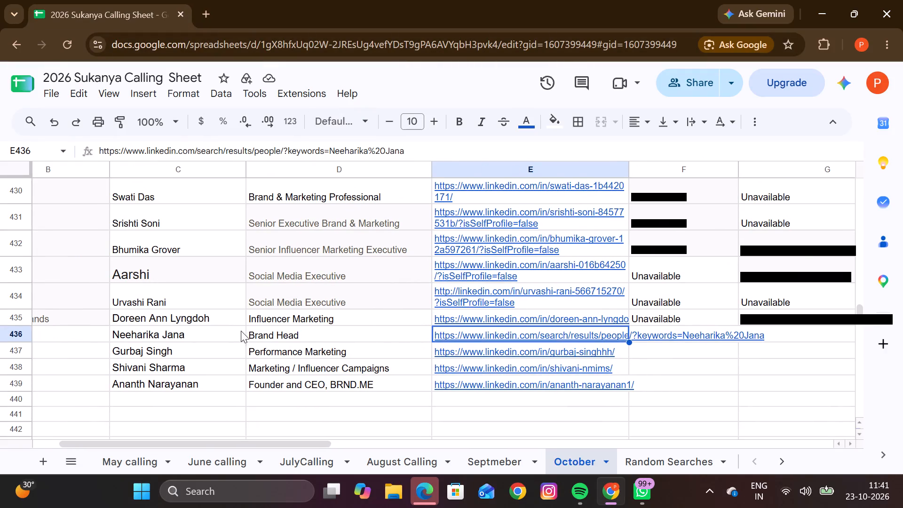
drag(189, 333, 458, 337)
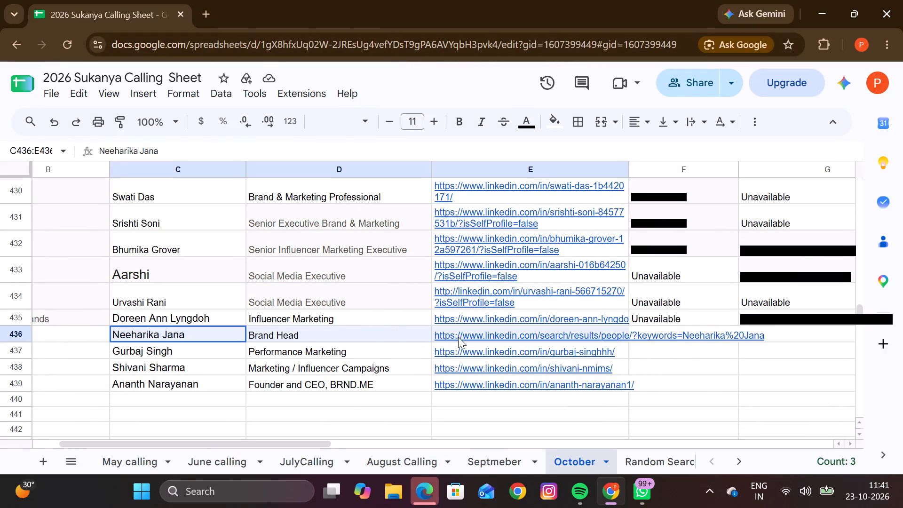
drag(458, 337, 460, 340)
key(BackSpace)
click(393, 331)
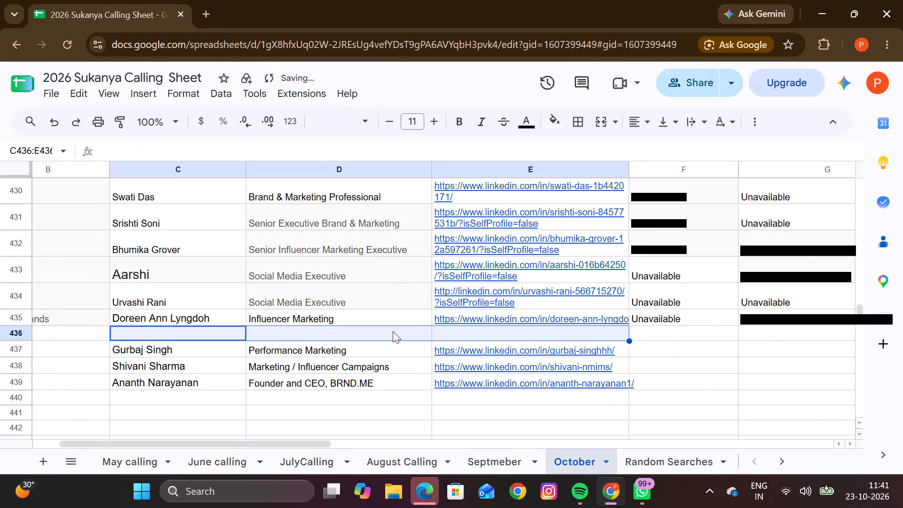
Follow the link in cell E437 to open the Performance Marketing contact's LinkedIn profile.
click(463, 346)
click(485, 376)
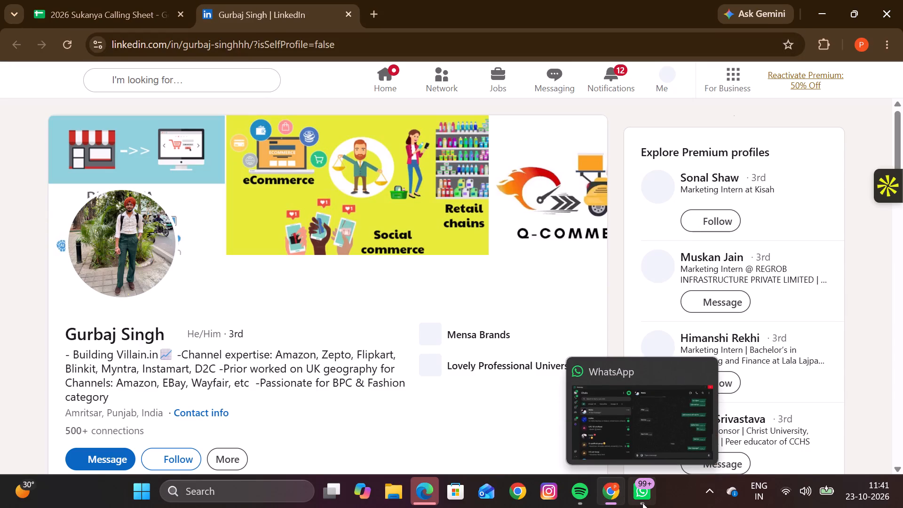
Open a new browser tab and look through its search suggestions and recently visited pages.
click(372, 4)
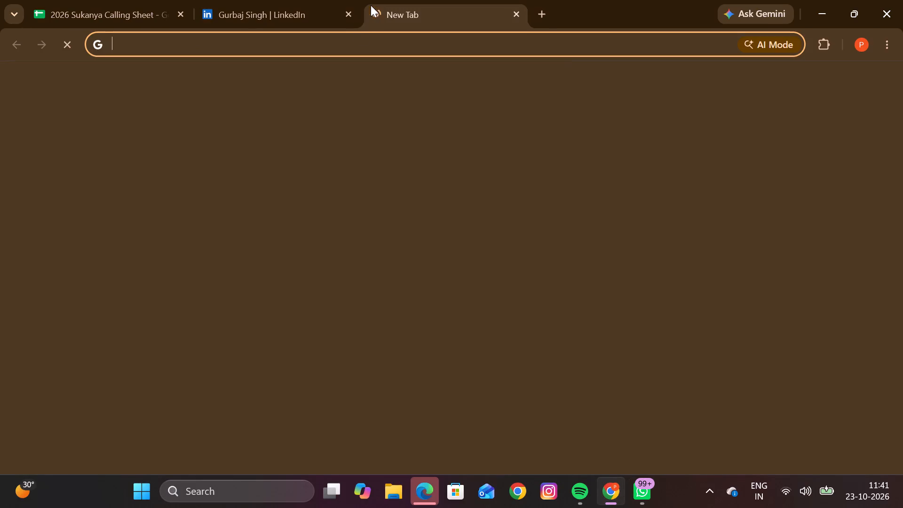
click(352, 39)
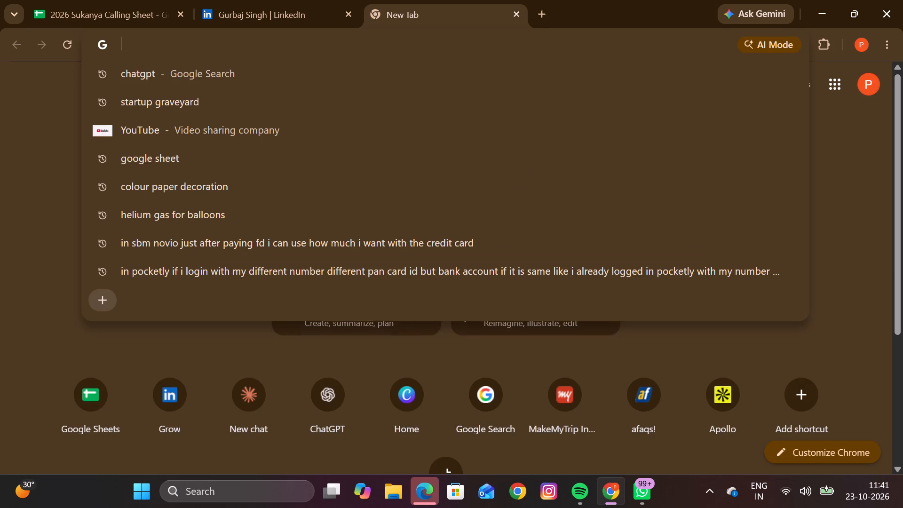
click(20, 175)
click(271, 280)
scroll(271, 280, down, 1)
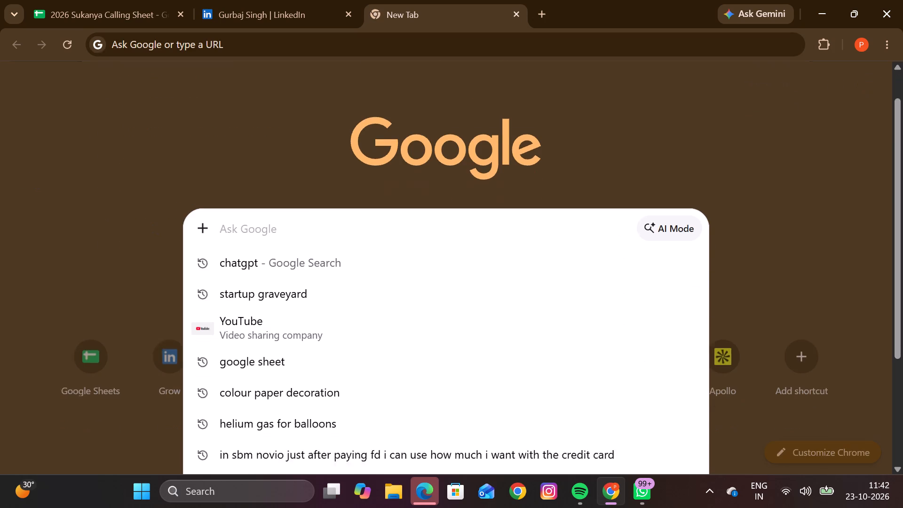
scroll(271, 280, down, 2)
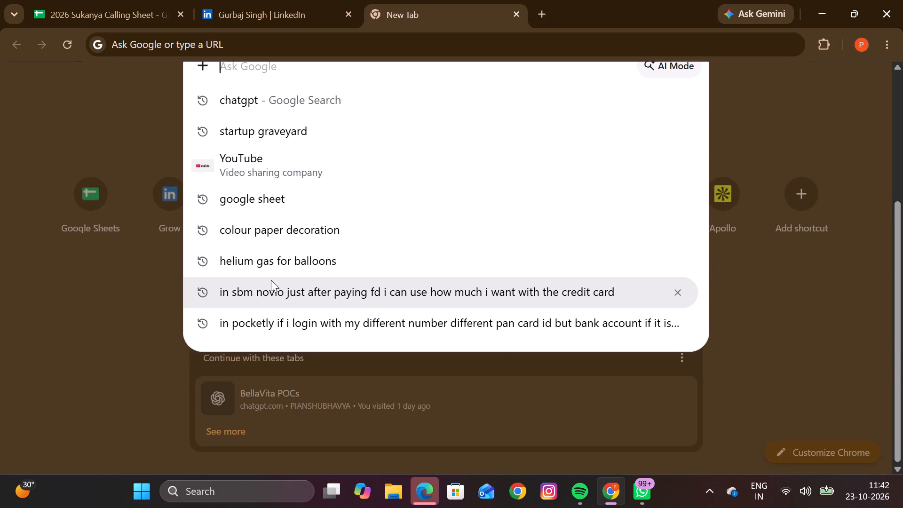
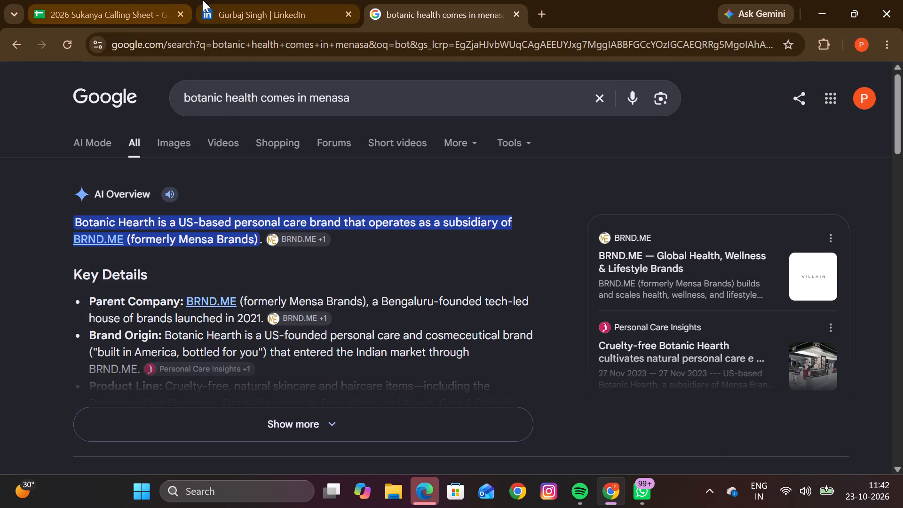
Return to the calling sheet and undo the clearing of the Brand Head contact's details in C436:E436.
click(107, 0)
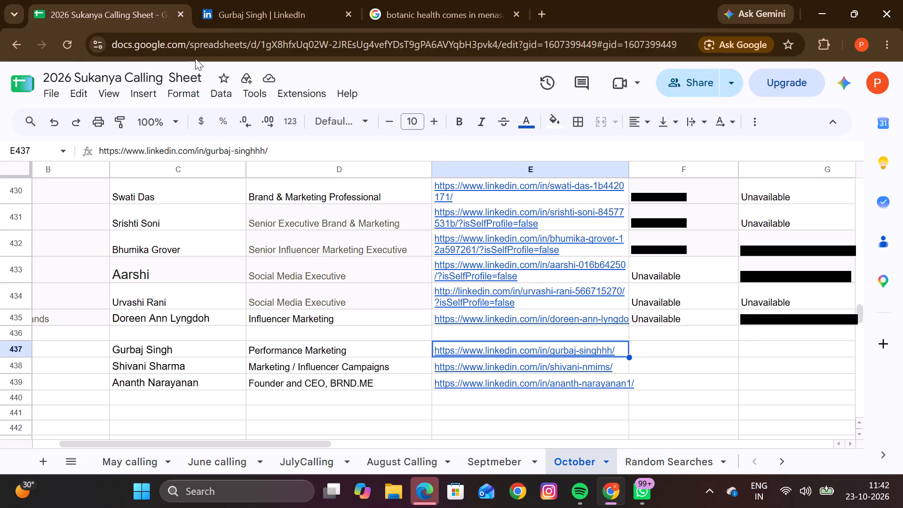
key(ctrl+z)
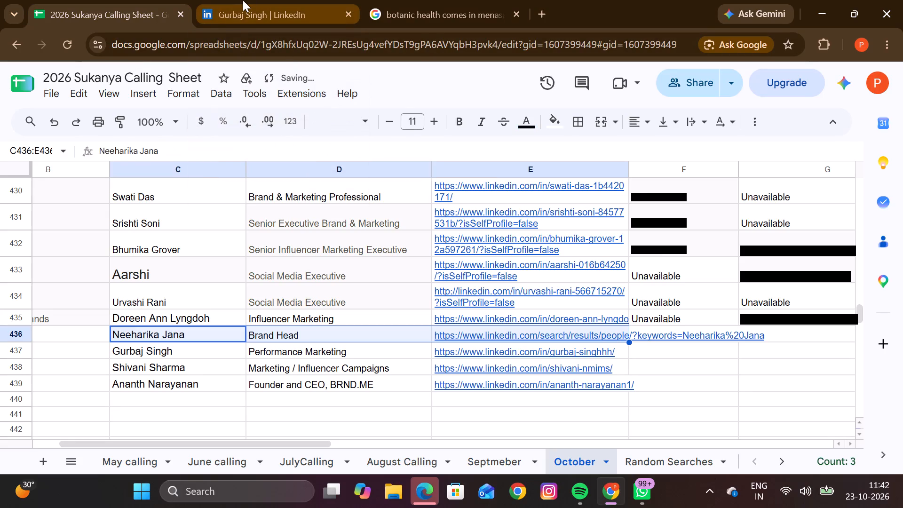
Replace the people-search link in E436 with the direct LinkedIn profile link of the matching Brand Head contact at Brnd.Me.
scroll(314, 267, right, 2)
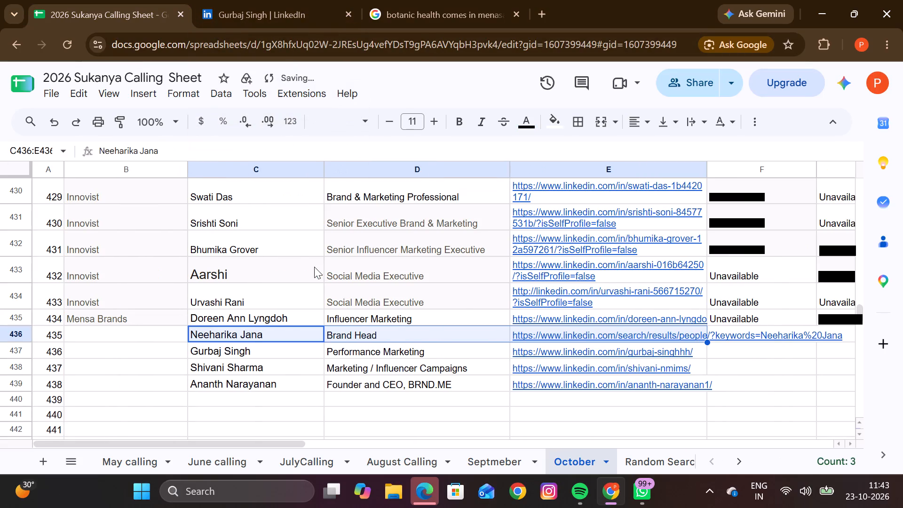
click(435, 340)
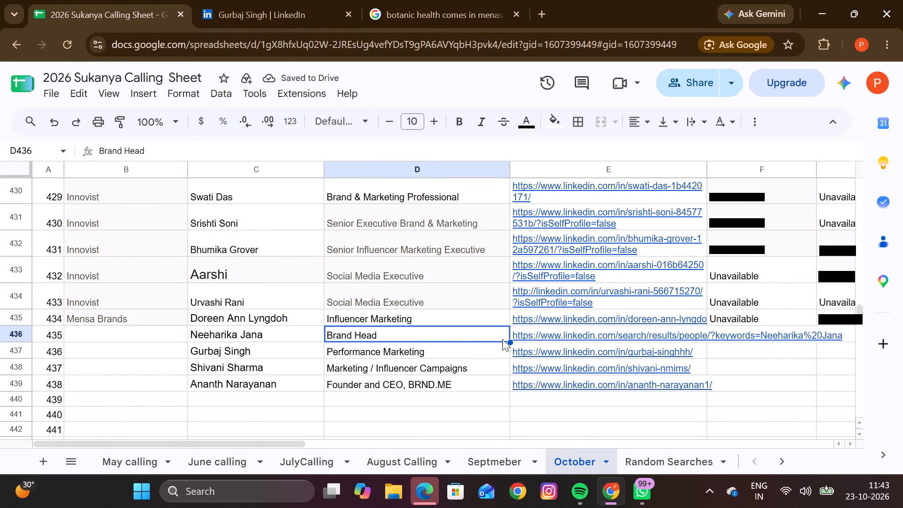
click(566, 335)
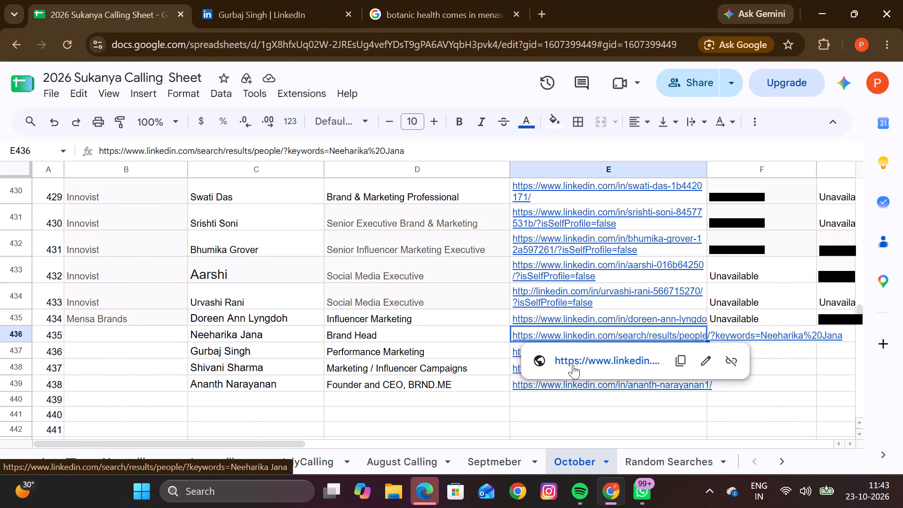
right_click(573, 365)
click(564, 360)
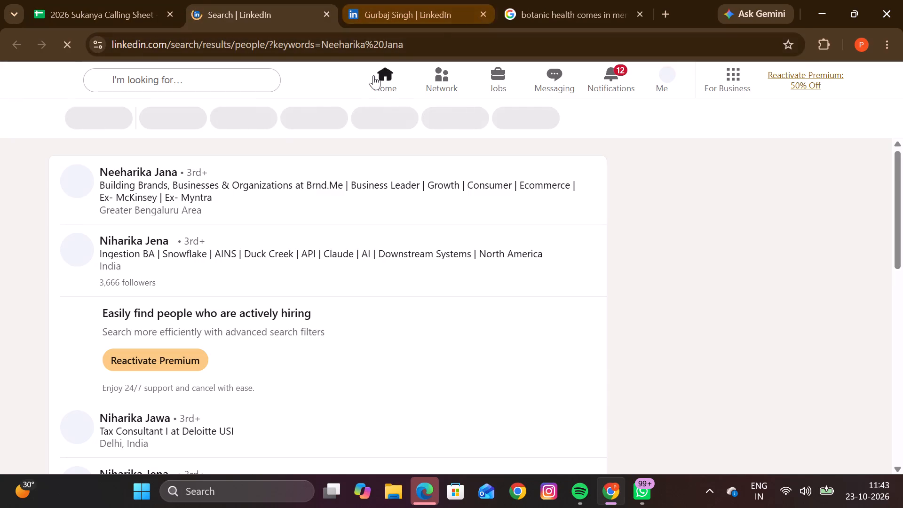
click(151, 170)
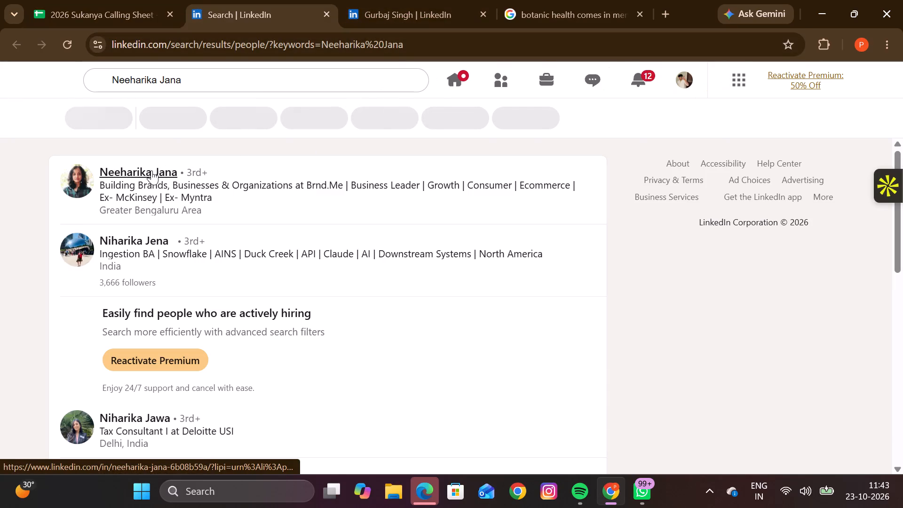
click(229, 46)
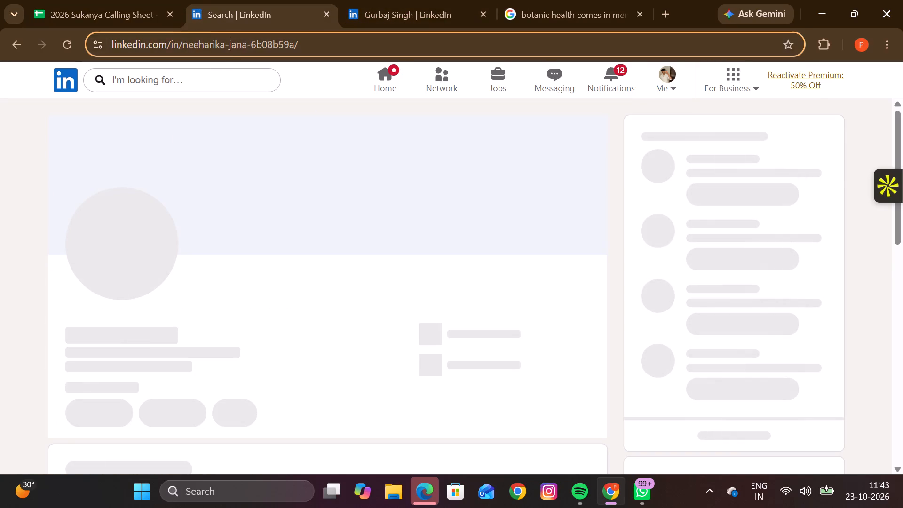
key(ctrl+x)
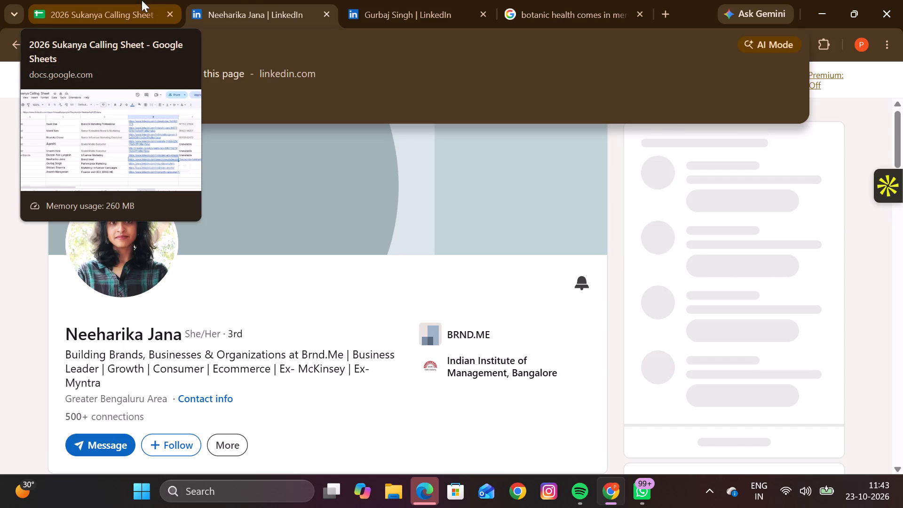
click(142, 0)
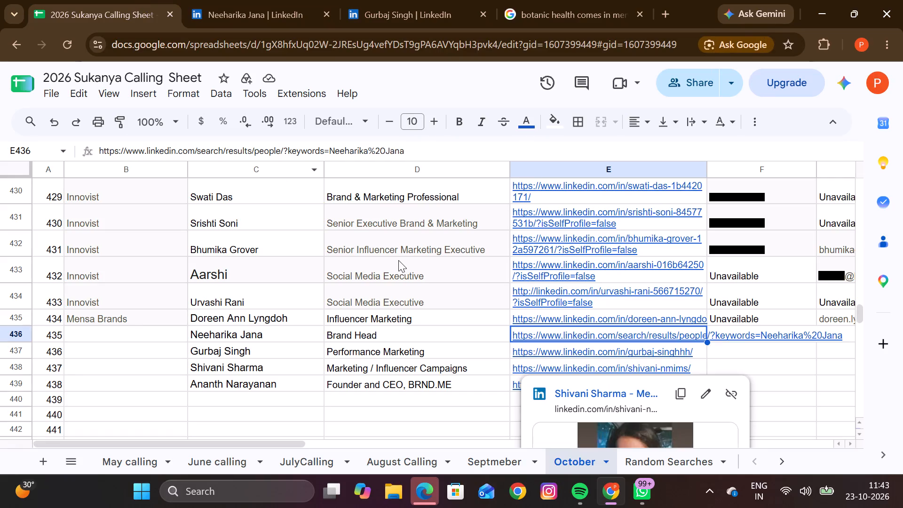
key(ctrl+v)
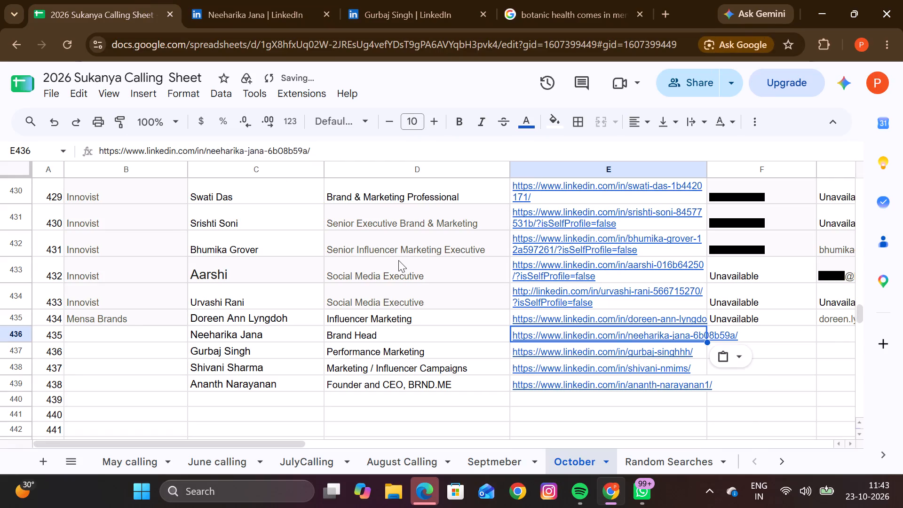
Look up the Brand Head contact in Apollo from their LinkedIn profile, copy the company name BRND.ME and request their email and phone.
click(270, 0)
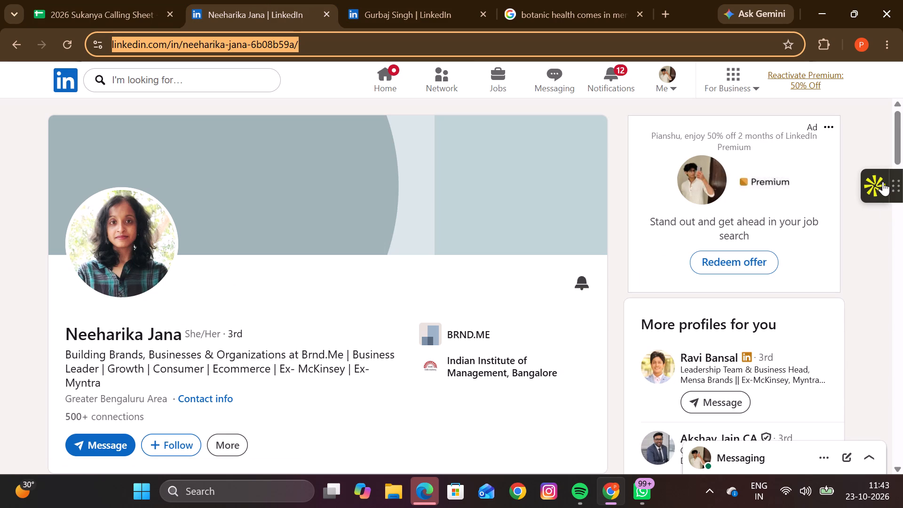
click(873, 186)
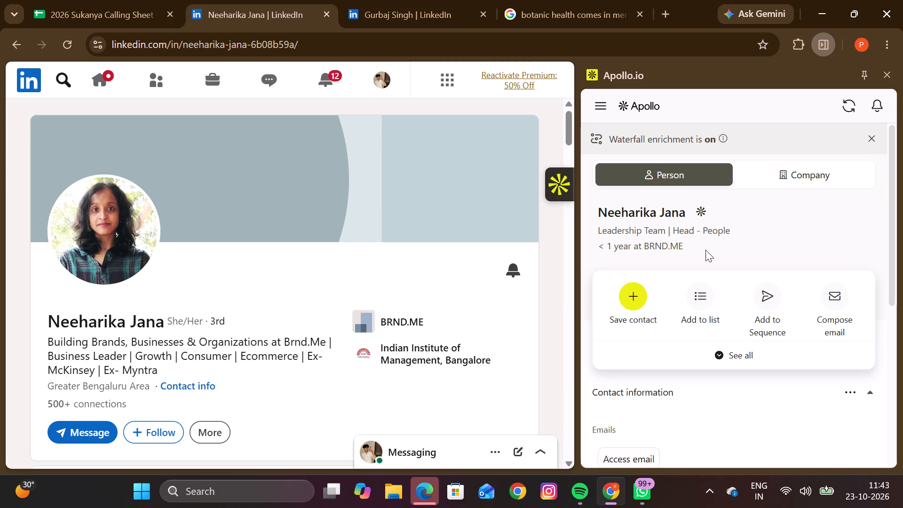
drag(689, 254, 642, 254)
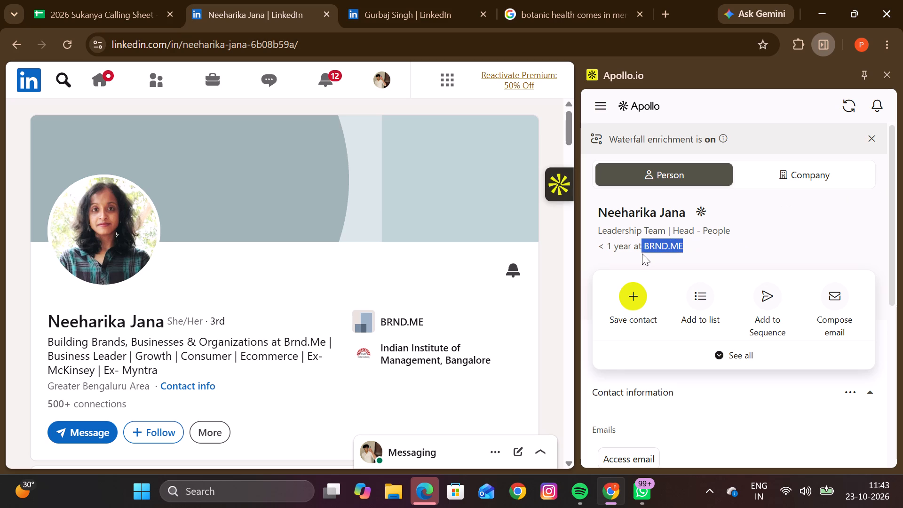
drag(642, 254, 641, 254)
key(ctrl+c)
scroll(641, 254, down, 3)
click(636, 216)
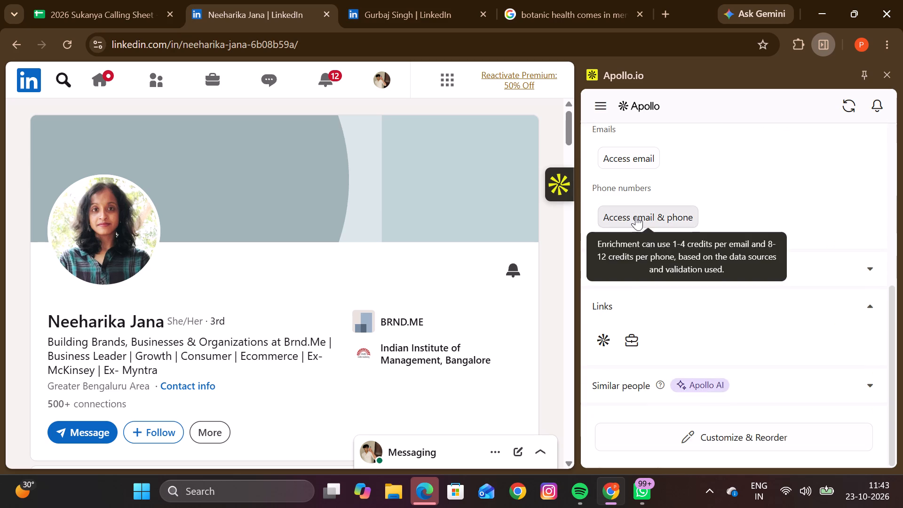
click(624, 159)
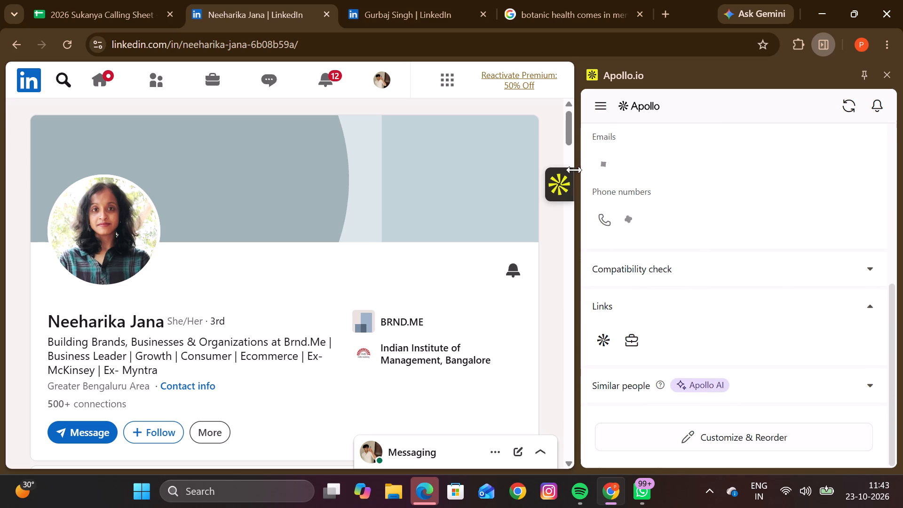
Review the Brand Head contact's work experience on their LinkedIn profile.
scroll(372, 290, down, 8)
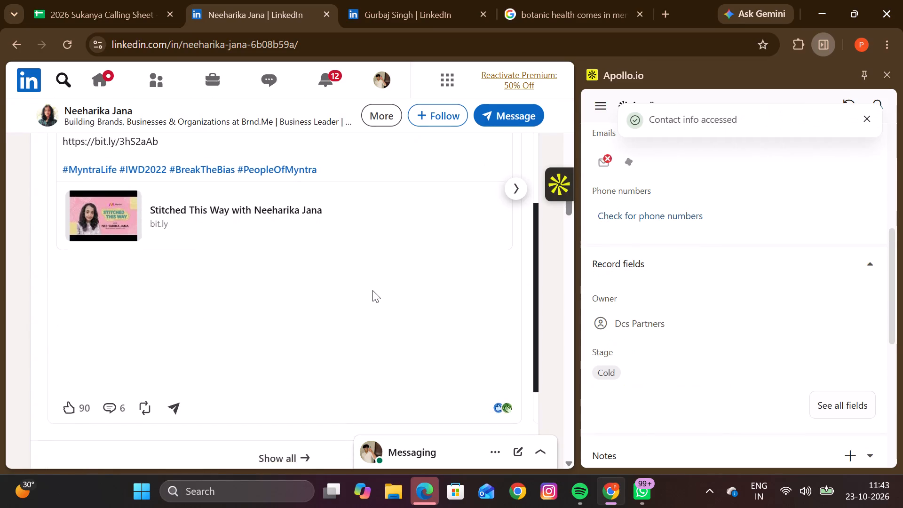
scroll(372, 290, down, 3)
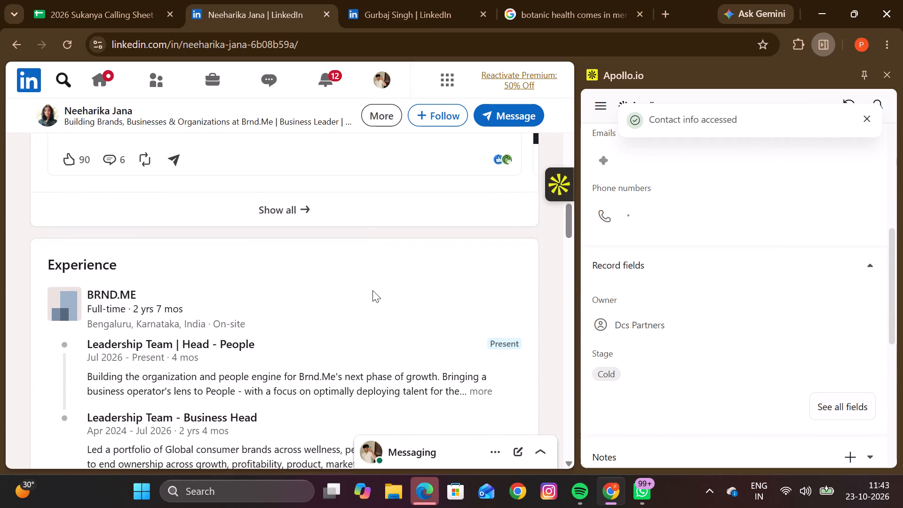
scroll(372, 290, down, 1)
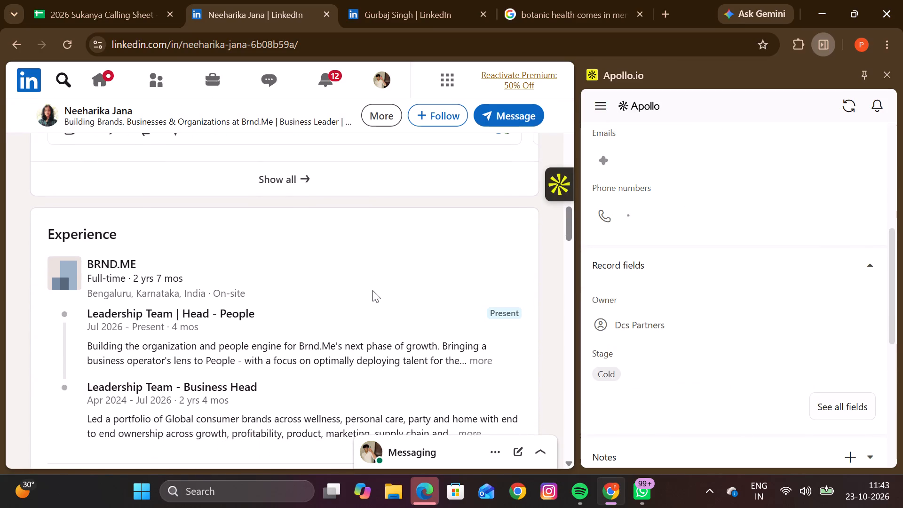
scroll(372, 290, down, 1)
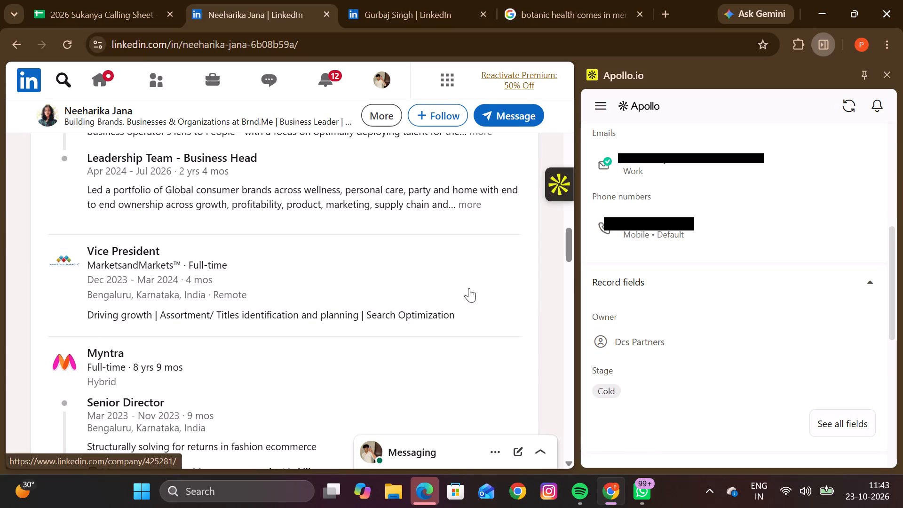
Copy the Brand Head contact's mobile number and work email from Apollo into cells F436 and G436.
drag(706, 221, 686, 221)
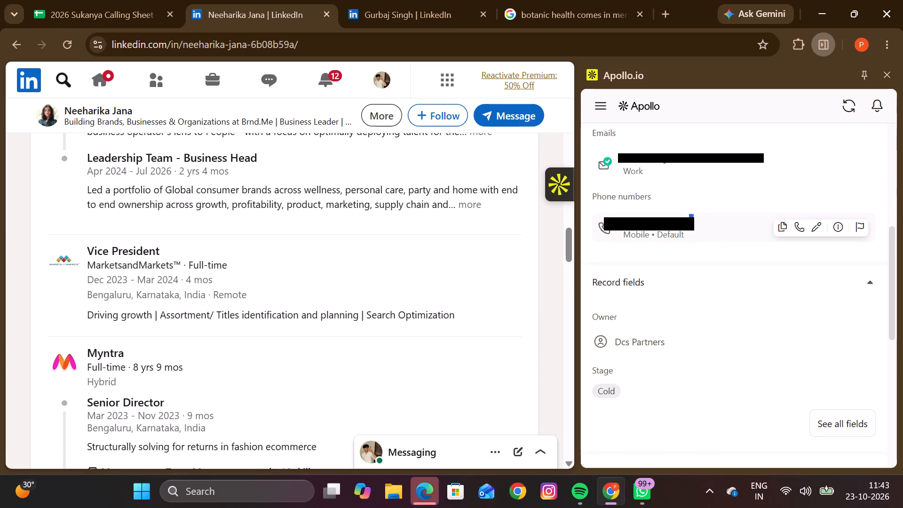
drag(686, 221, 641, 222)
ctrl+click(641, 222)
key(ctrl+c)
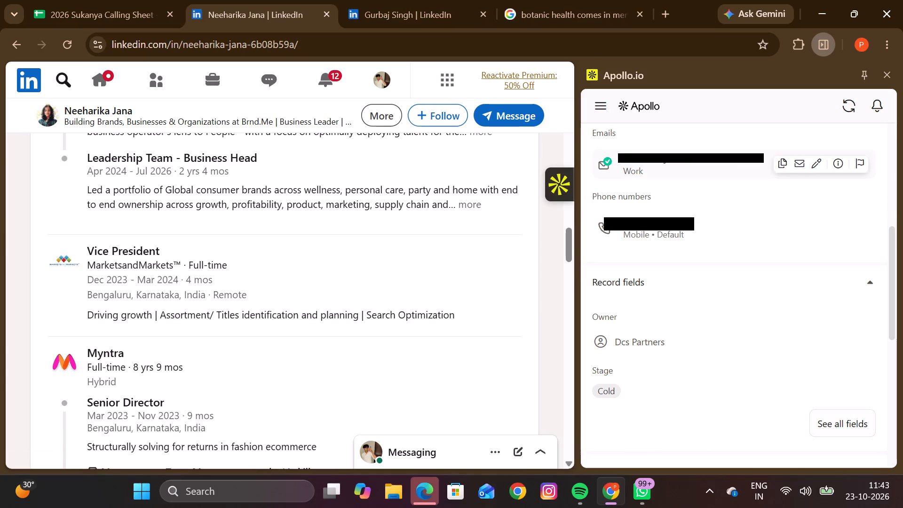
drag(618, 158, 776, 150)
key(ctrl+c)
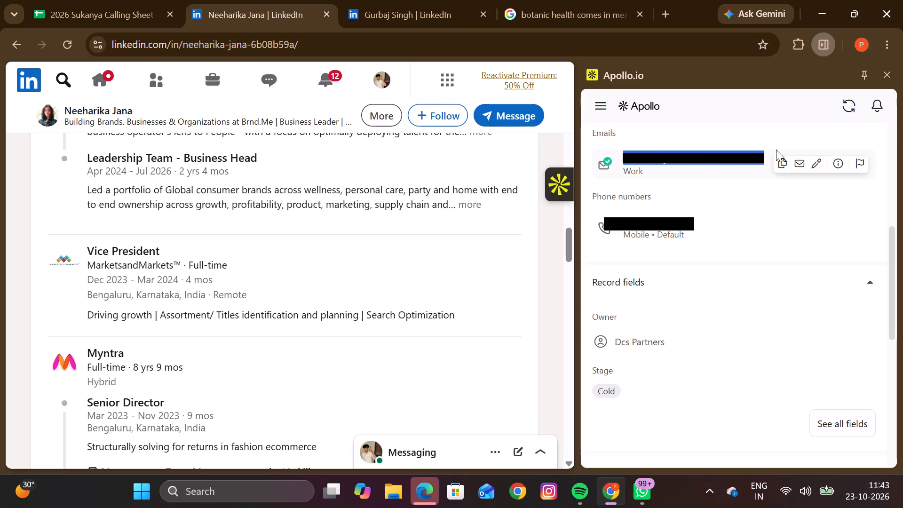
click(106, 0)
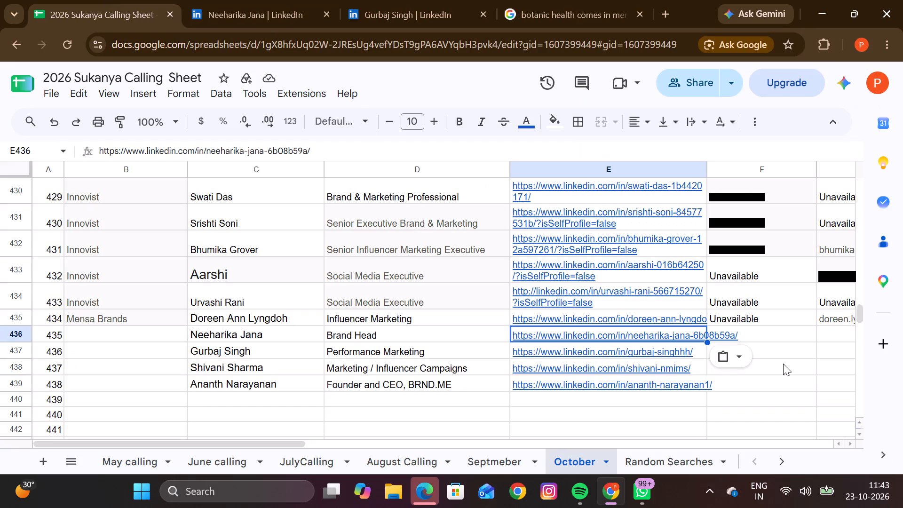
click(817, 350)
click(828, 334)
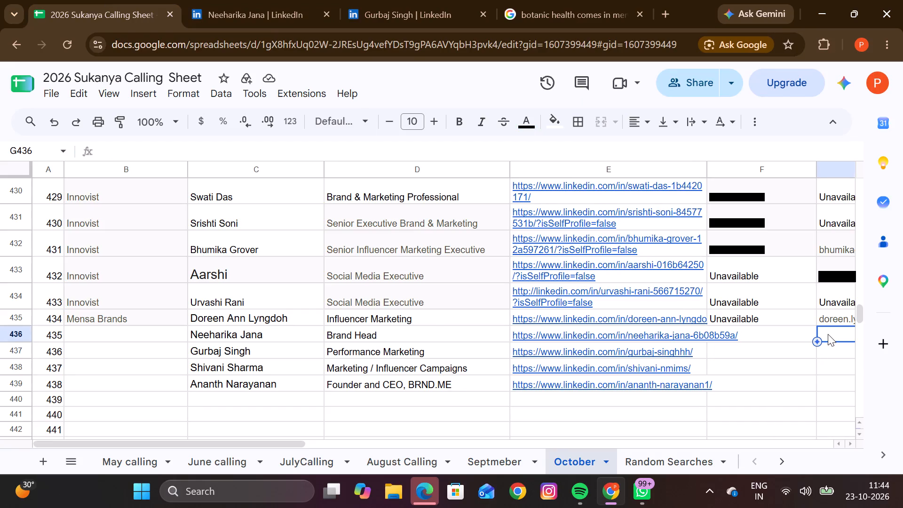
key(ctrl+v)
click(793, 329)
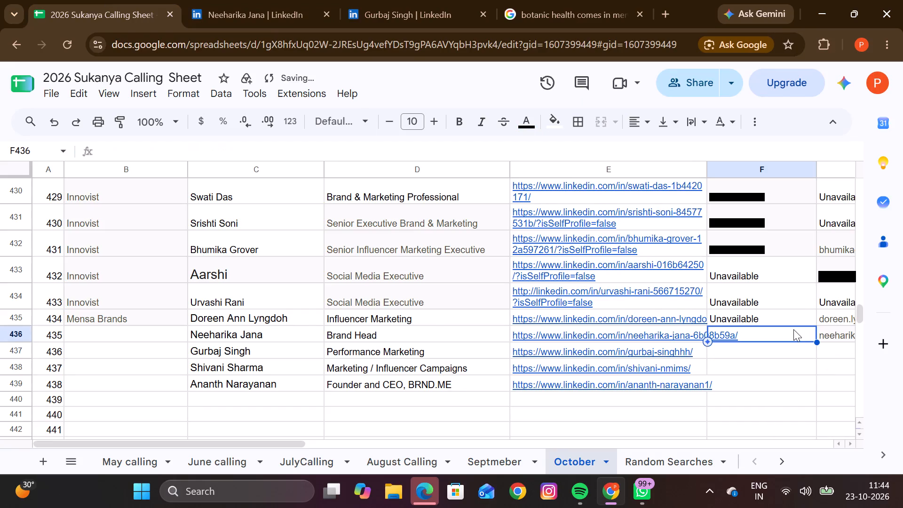
key(super+v)
click(38, 270)
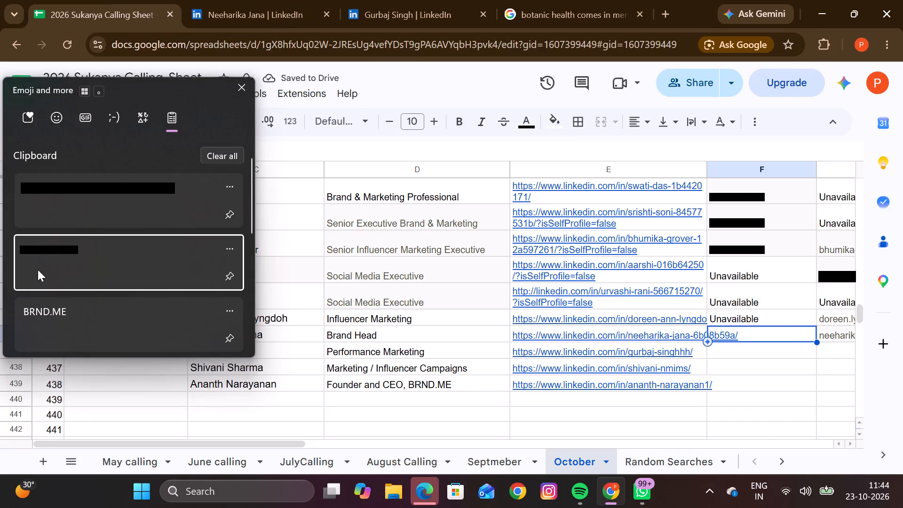
key(ctrl+v)
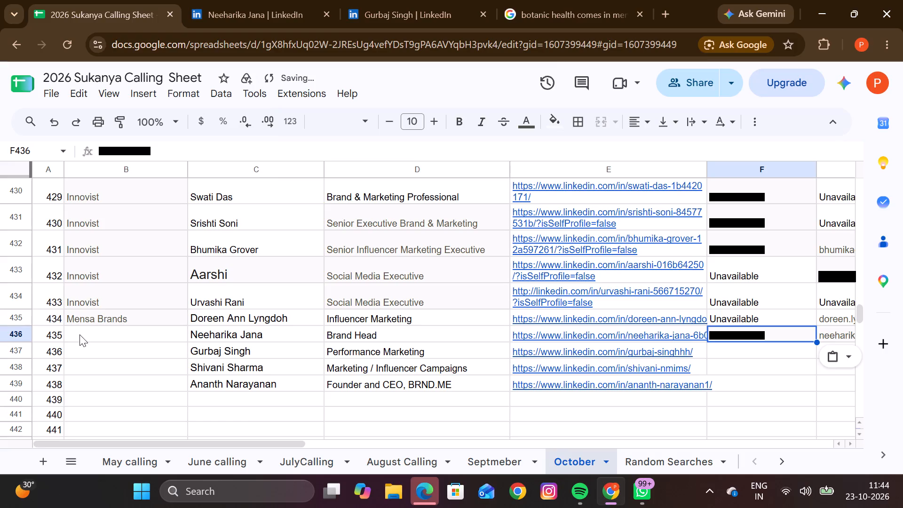
Enter the company BRND.ME in B436 and close the Brand Head contact's LinkedIn profile.
click(79, 335)
key(super+v)
click(79, 335)
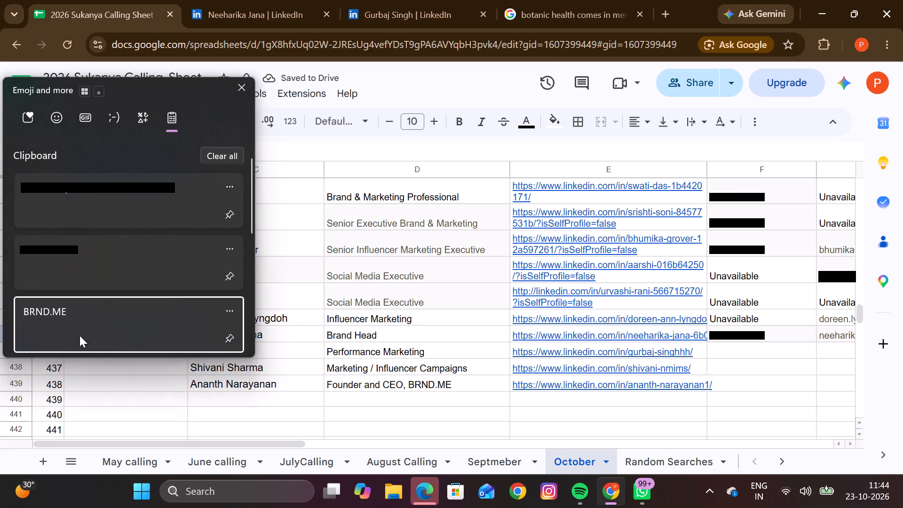
key(ctrl+v)
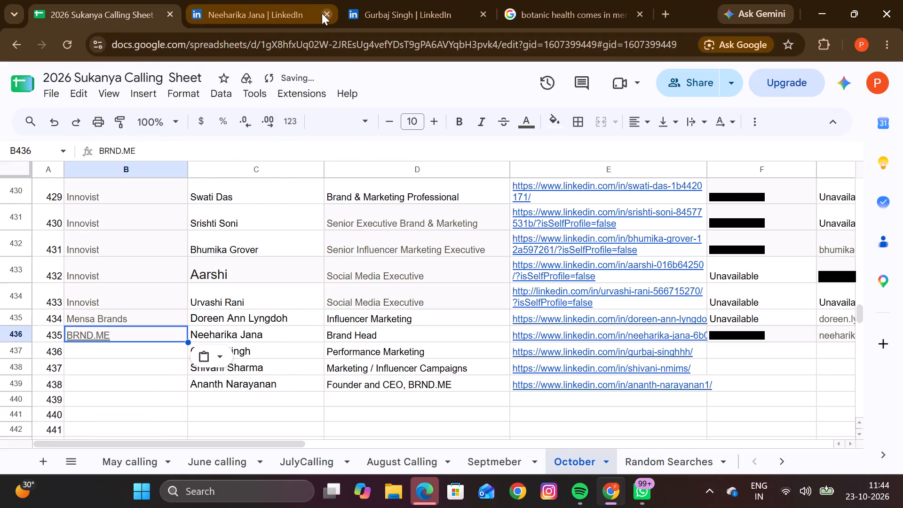
click(322, 13)
Look up the Performance Marketing contact in Apollo from their LinkedIn profile.
click(275, 0)
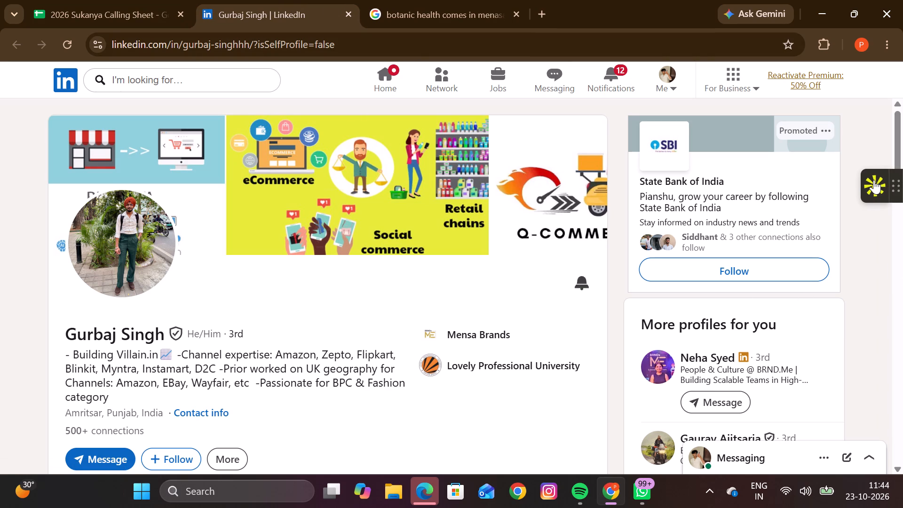
click(874, 180)
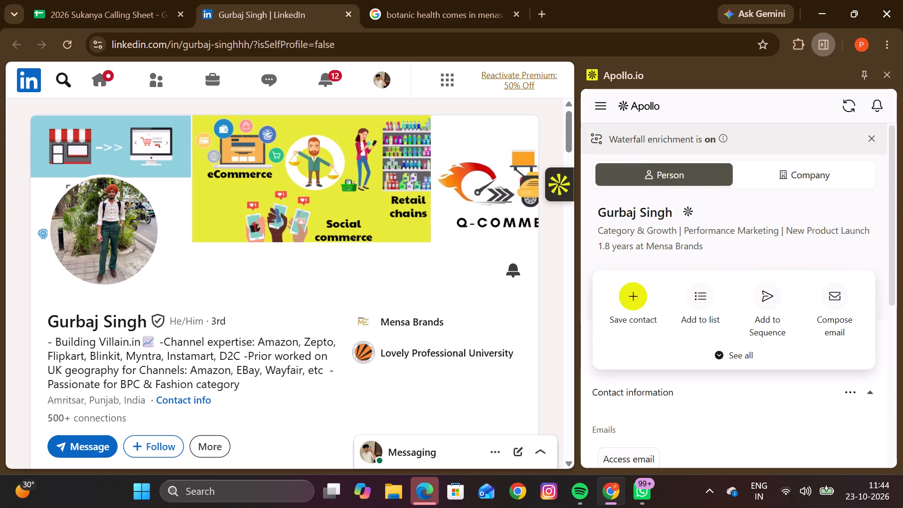
drag(594, 229, 616, 228)
drag(616, 228, 902, 228)
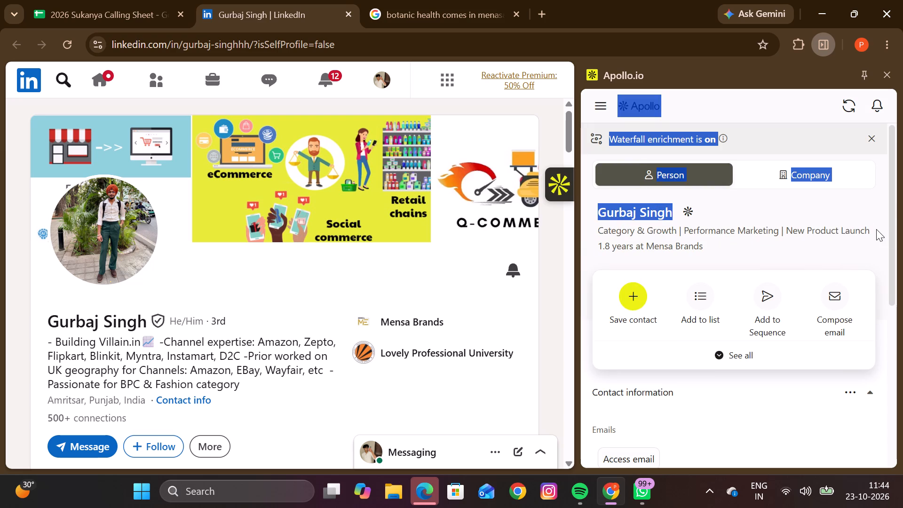
drag(876, 229, 855, 226)
Review the Performance Marketing contact's work experience on their LinkedIn profile.
scroll(524, 318, down, 5)
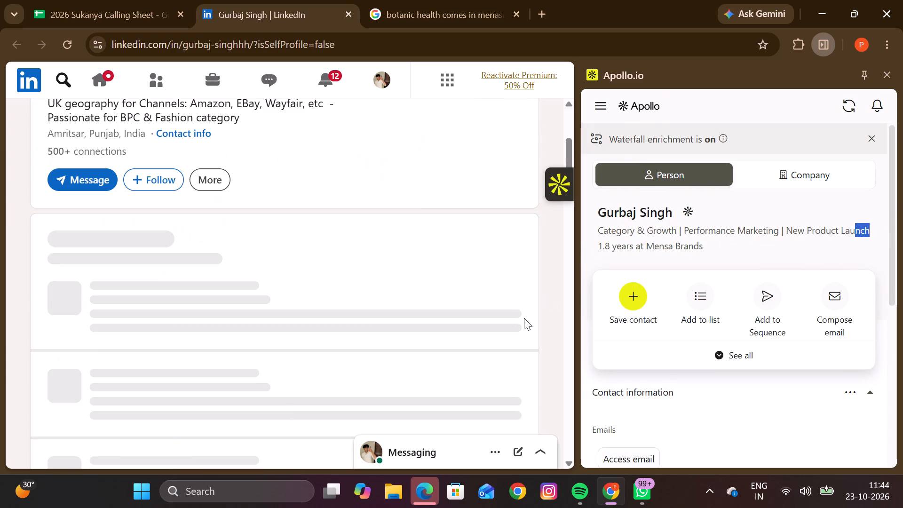
scroll(524, 318, down, 4)
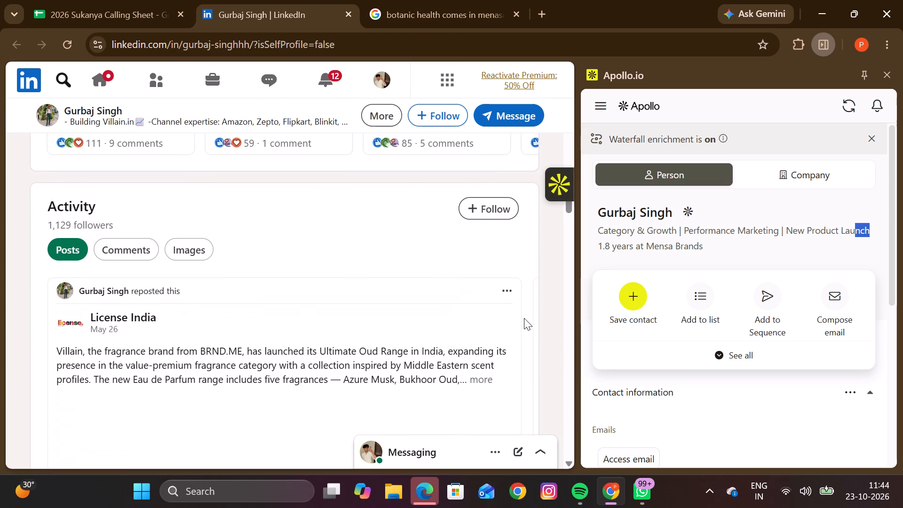
scroll(524, 318, down, 3)
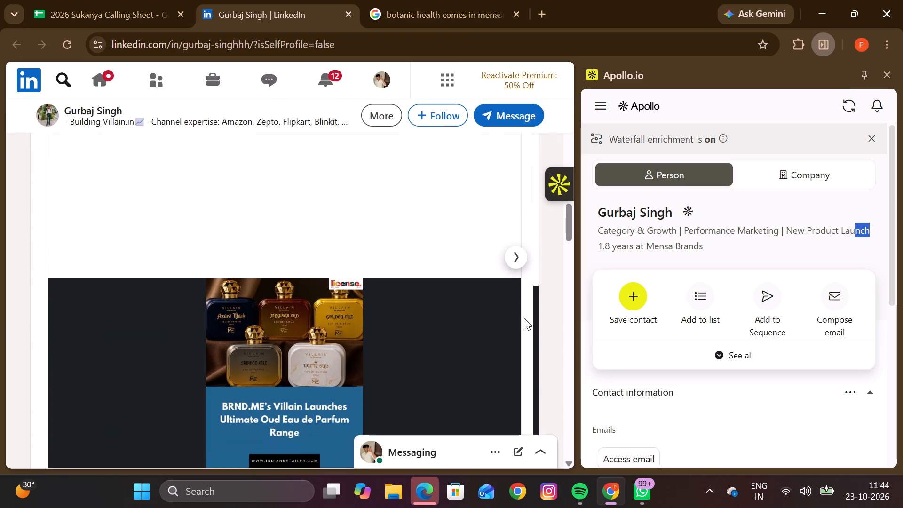
scroll(524, 318, down, 5)
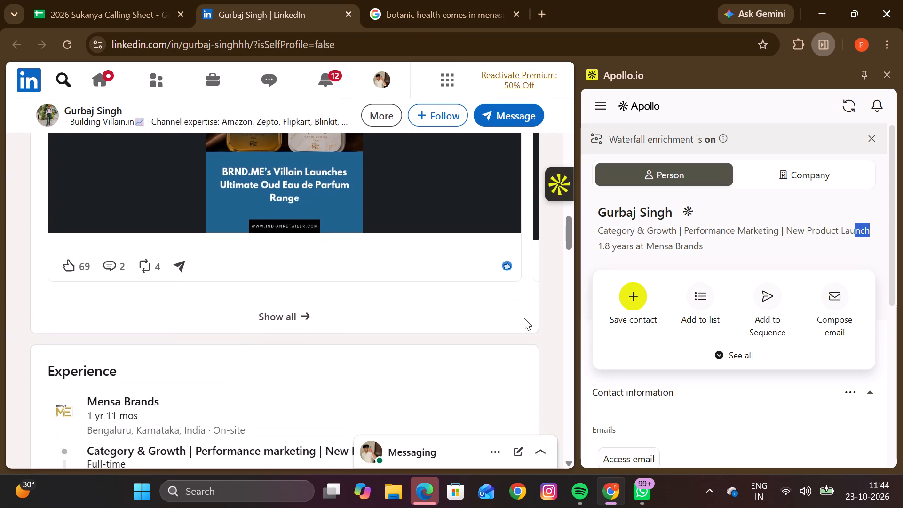
scroll(524, 318, down, 1)
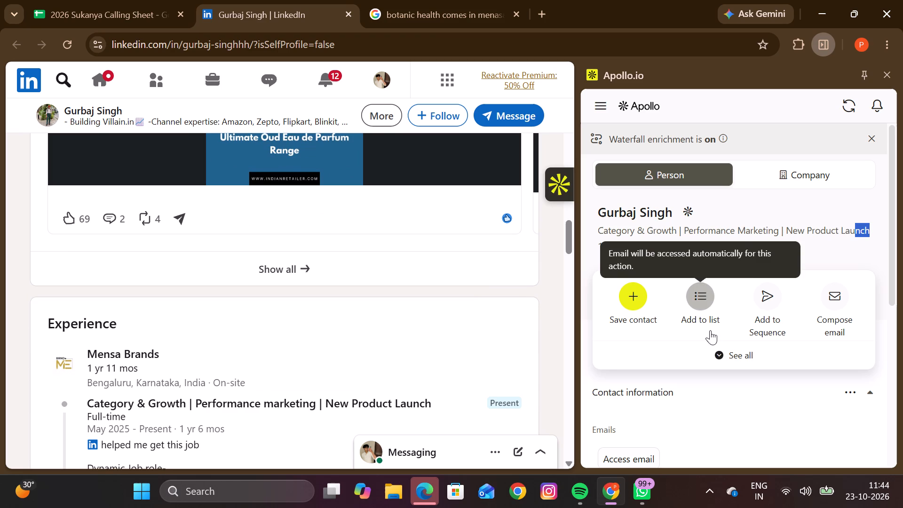
Copy the company name Mensa Brands from Apollo and request the Performance Marketing contact's email and phone.
click(745, 215)
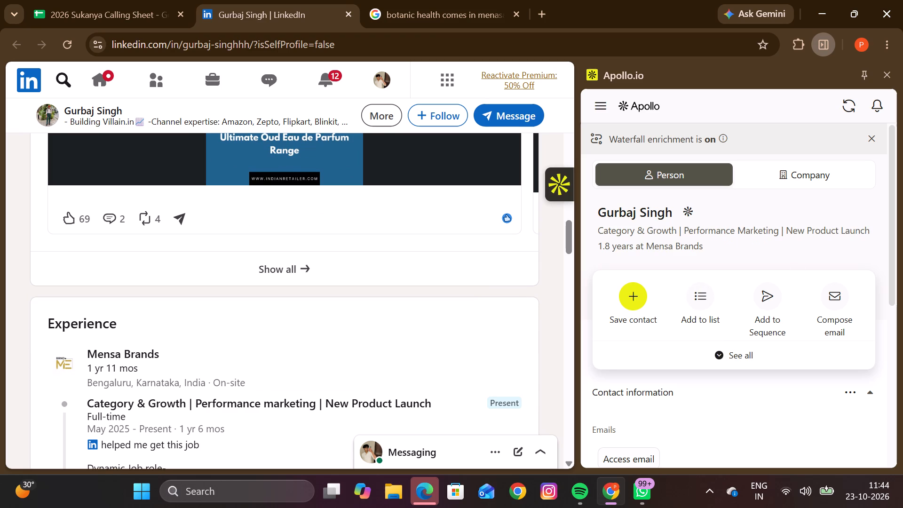
drag(717, 245, 652, 248)
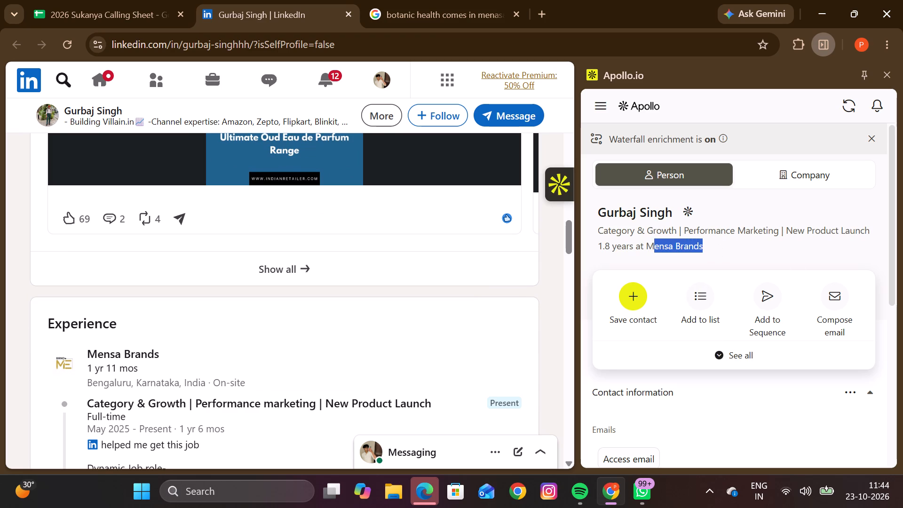
drag(652, 248, 650, 249)
key(ctrl+c)
scroll(650, 249, down, 3)
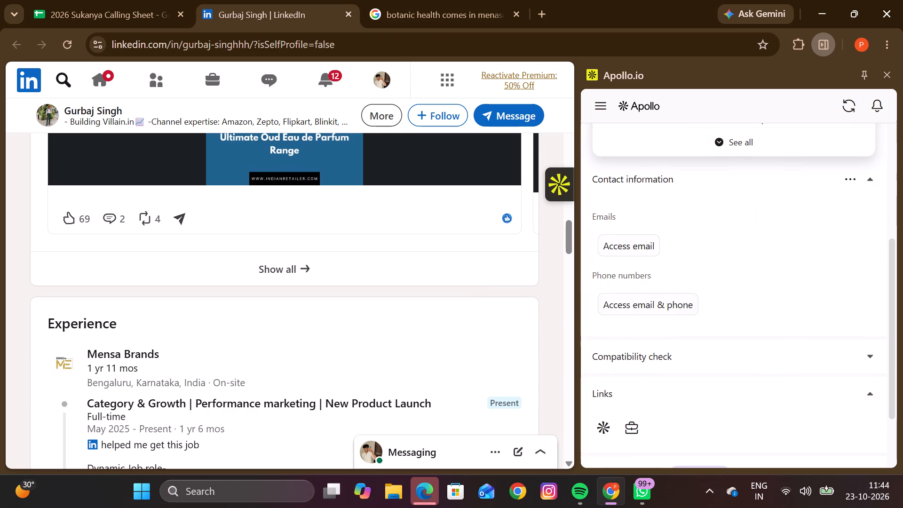
click(621, 300)
click(621, 252)
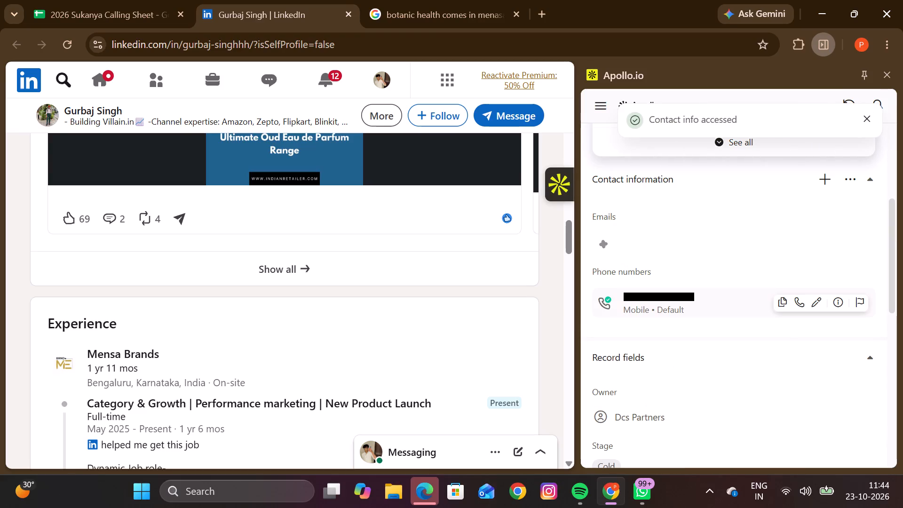
Copy the Performance Marketing contact's mobile number and email address from Apollo.
drag(710, 300, 640, 302)
key(ctrl+c)
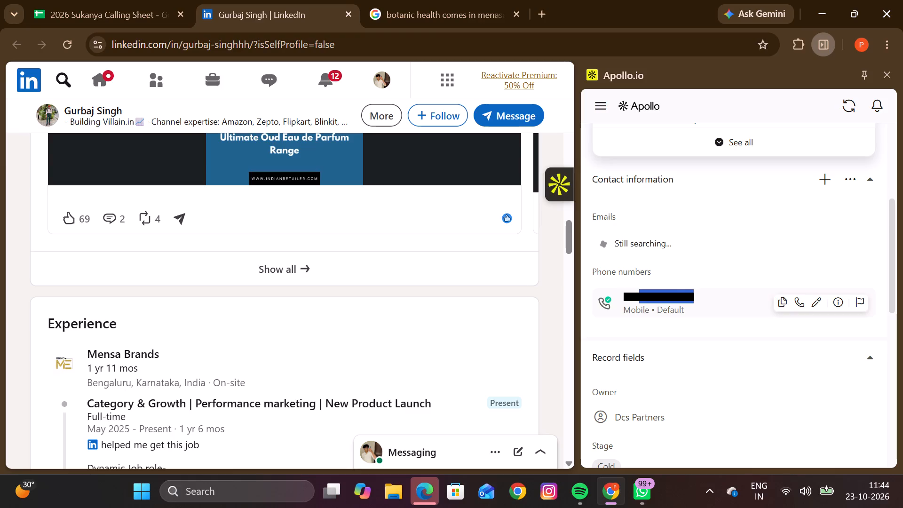
click(643, 248)
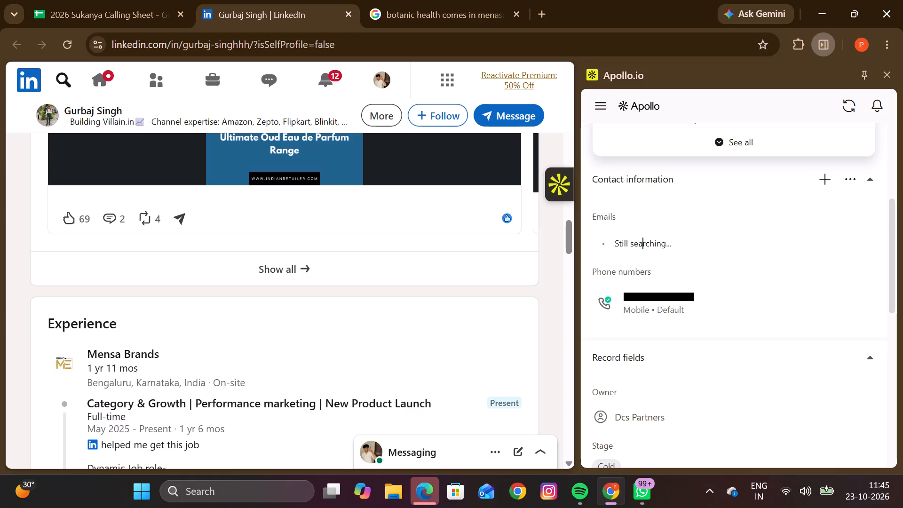
drag(621, 242, 661, 239)
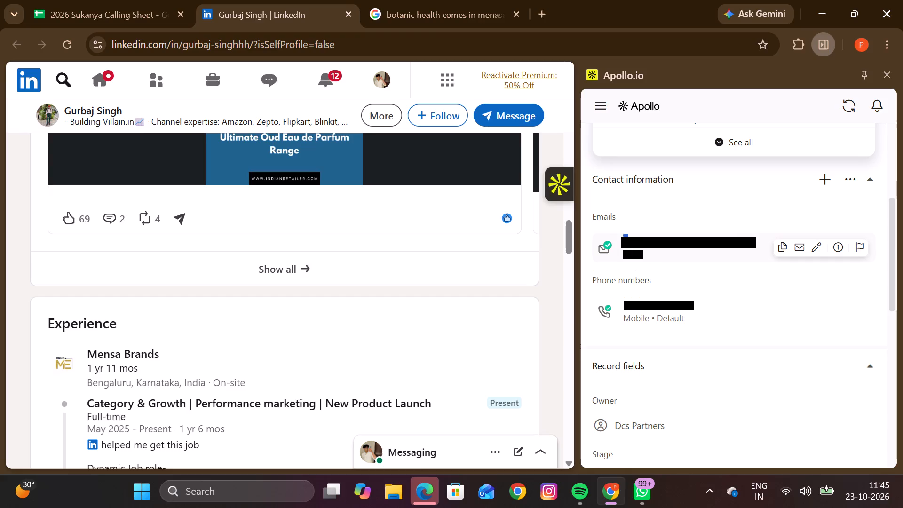
drag(661, 239, 759, 239)
key(ctrl+c)
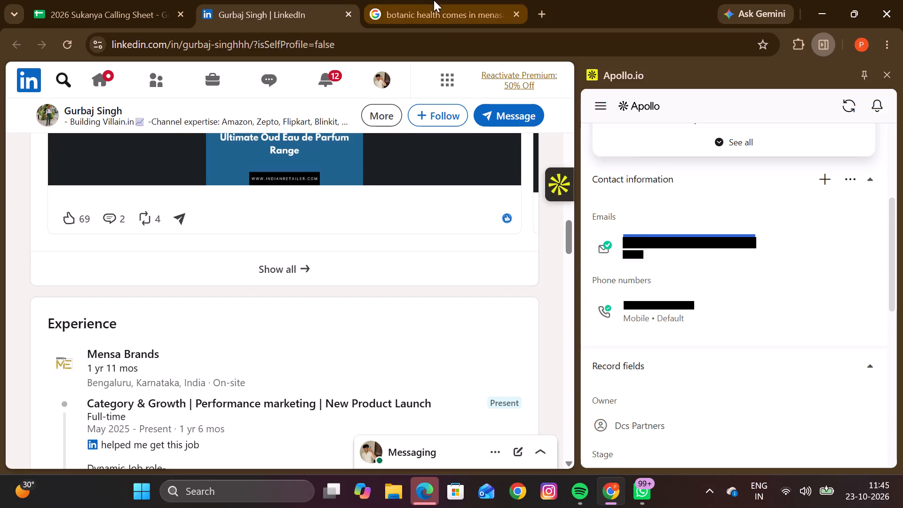
Enter the copied company name Mensa Brands in cell B437 of the October sheet.
click(140, 0)
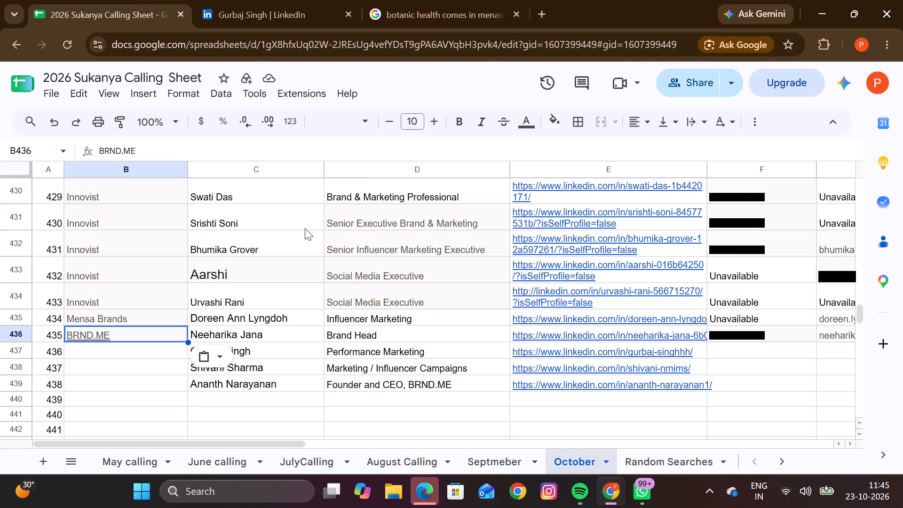
click(141, 356)
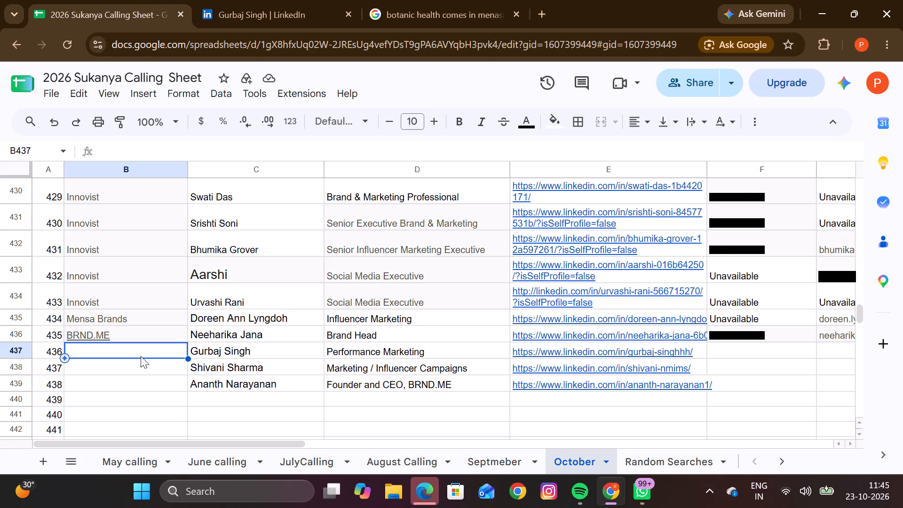
key(super+v)
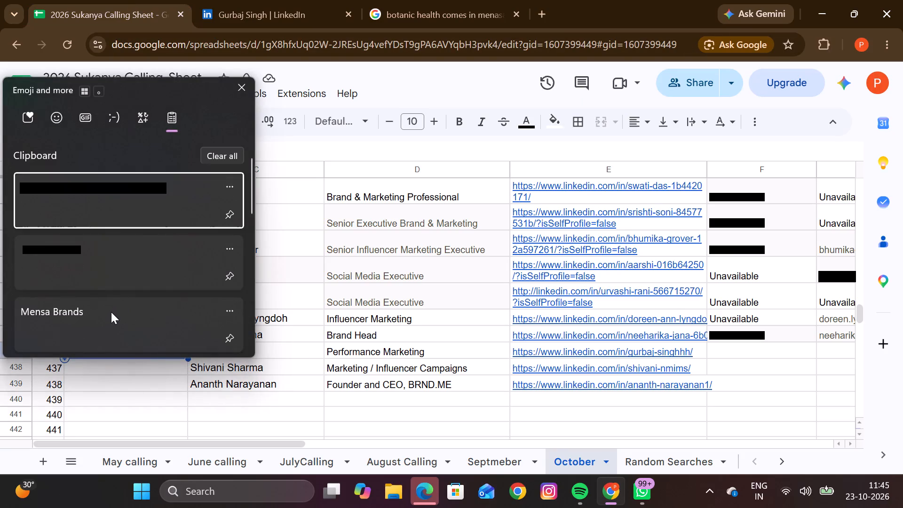
click(111, 312)
key(ctrl+v)
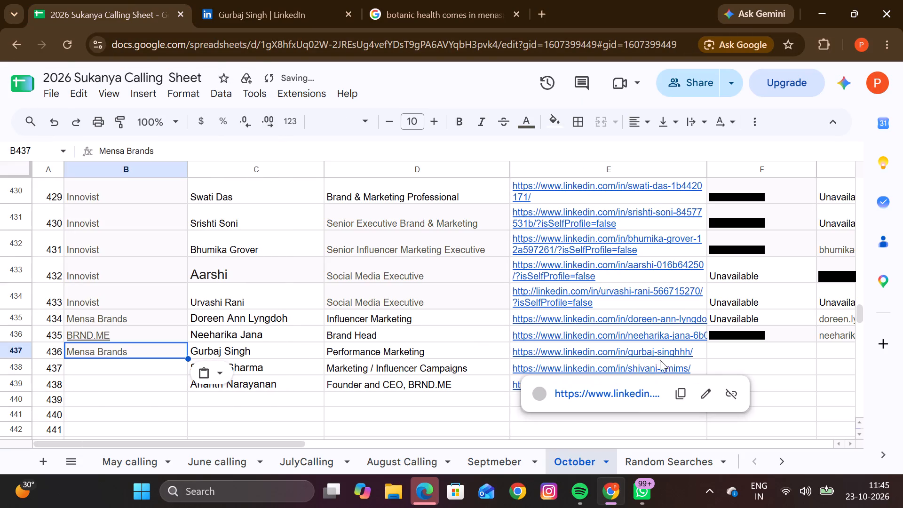
Enter the copied mobile number in F437 and email in G437, and close the Performance Marketing contact's LinkedIn profile.
click(785, 347)
key(super+v)
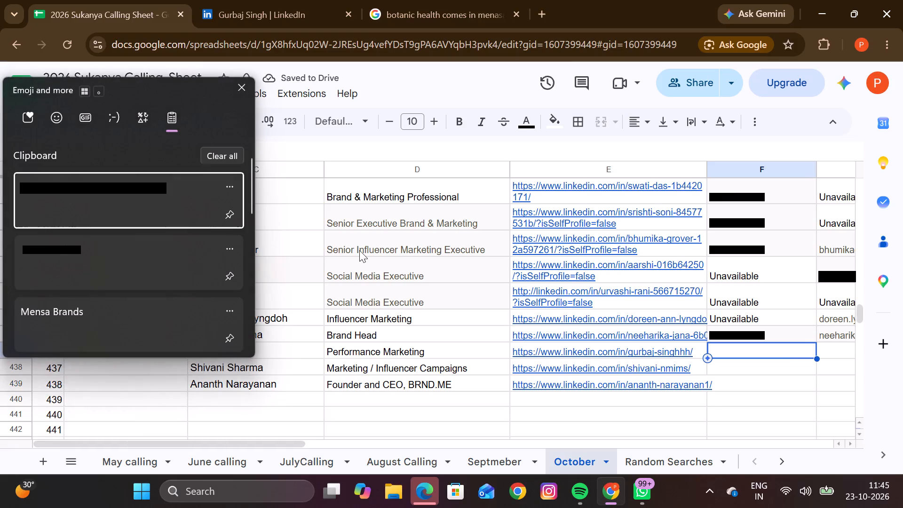
click(186, 254)
key(ctrl+v)
key(Right)
key(super+v)
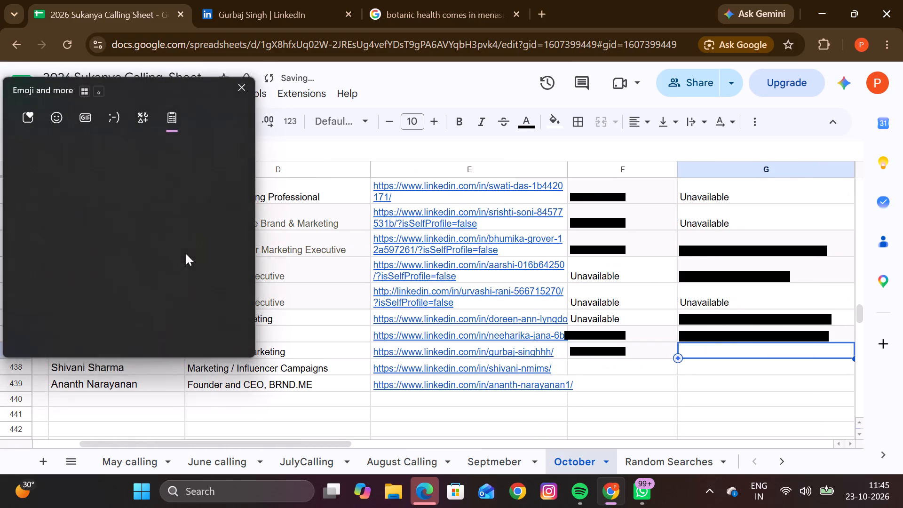
click(29, 190)
key(ctrl+v)
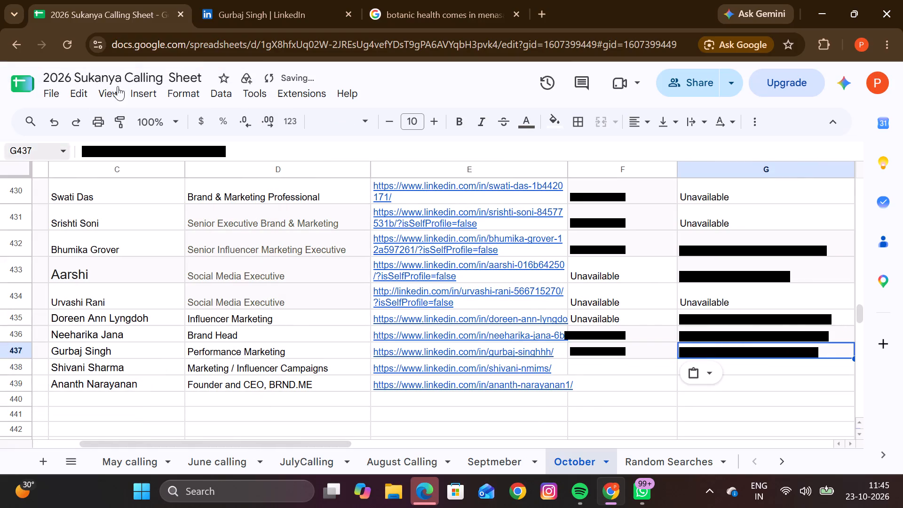
click(347, 18)
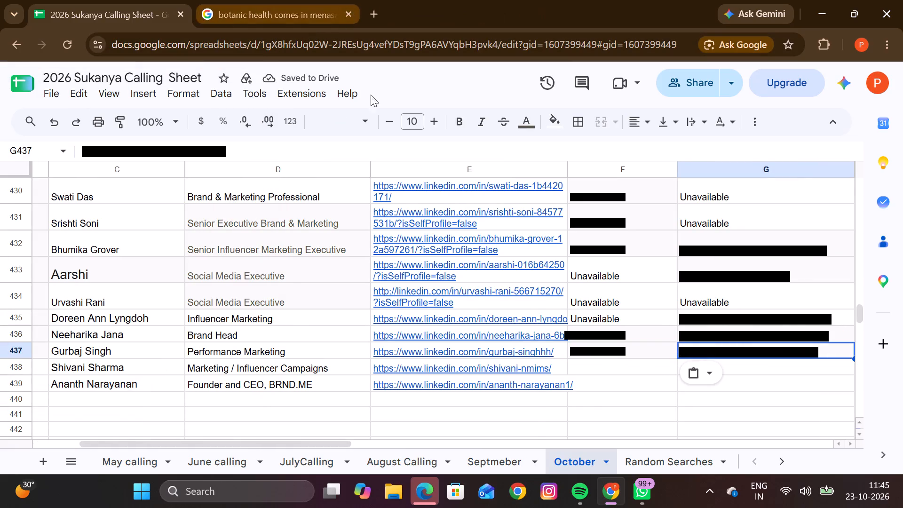
Open the LinkedIn profile of the Marketing / Influencer Campaigns contact from the link in E438.
click(459, 363)
click(477, 389)
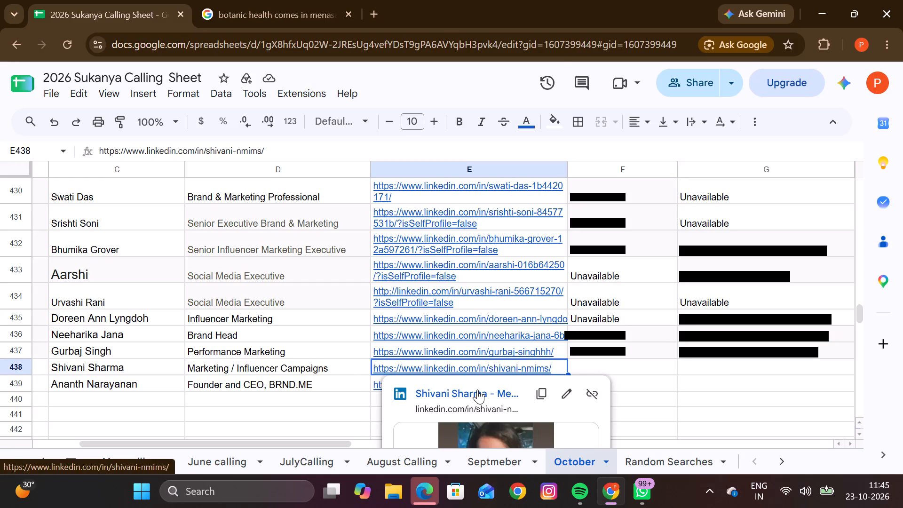
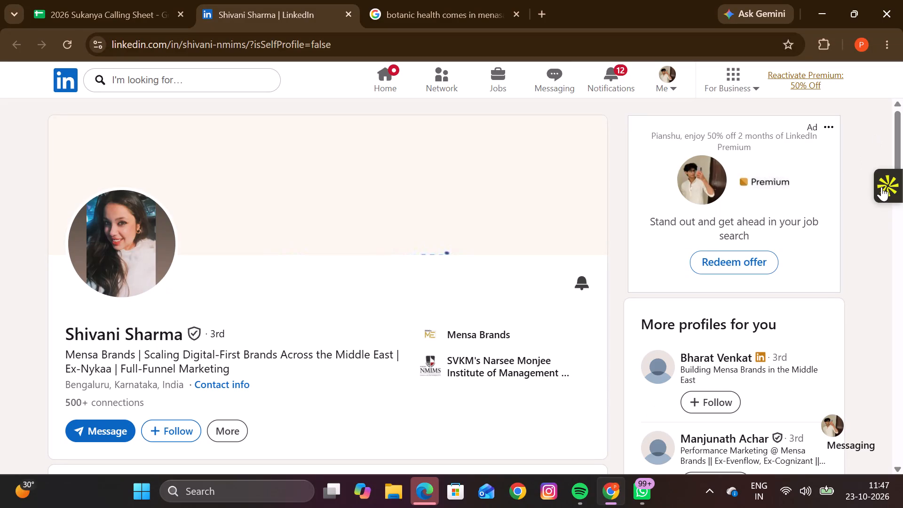
Copy the Marketing / Influencer Campaigns contact's job title Marketing Manager and company name Mensa Brands from Apollo.
click(880, 185)
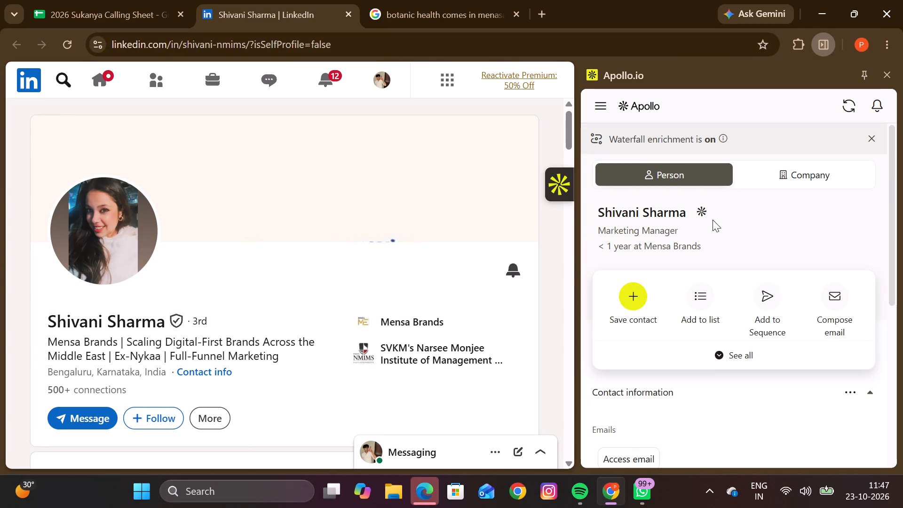
drag(707, 228, 586, 228)
key(ctrl+c)
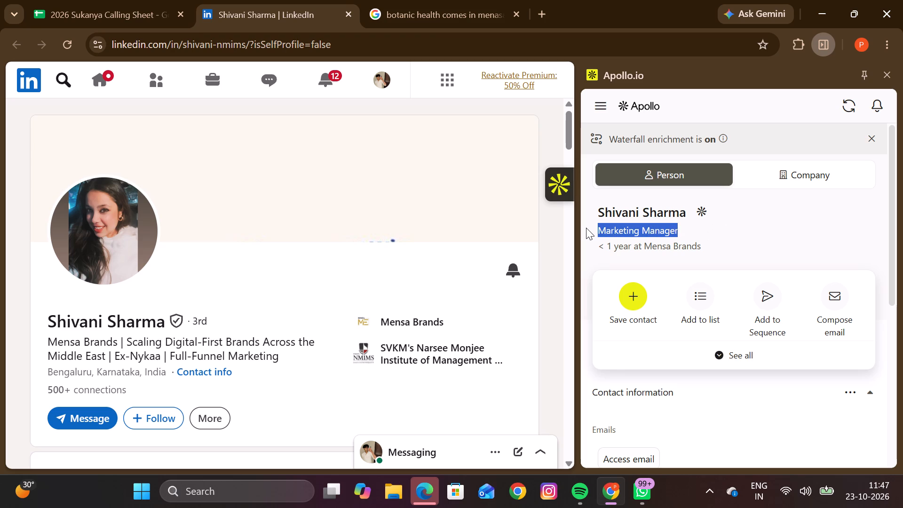
drag(729, 239, 646, 243)
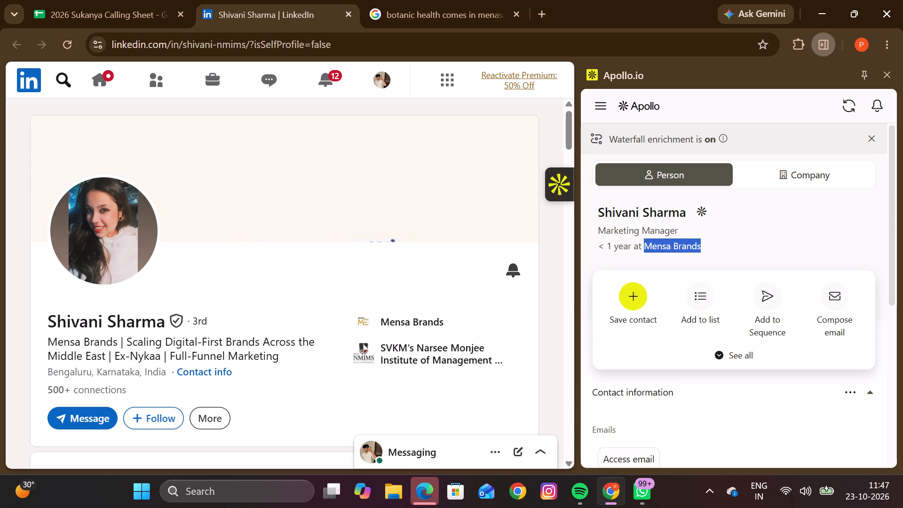
drag(646, 243, 646, 243)
key(ctrl+c)
Reveal and copy the contact's mobile number and work email address in Apollo, and close the LinkedIn profile.
scroll(646, 243, down, 2)
click(644, 320)
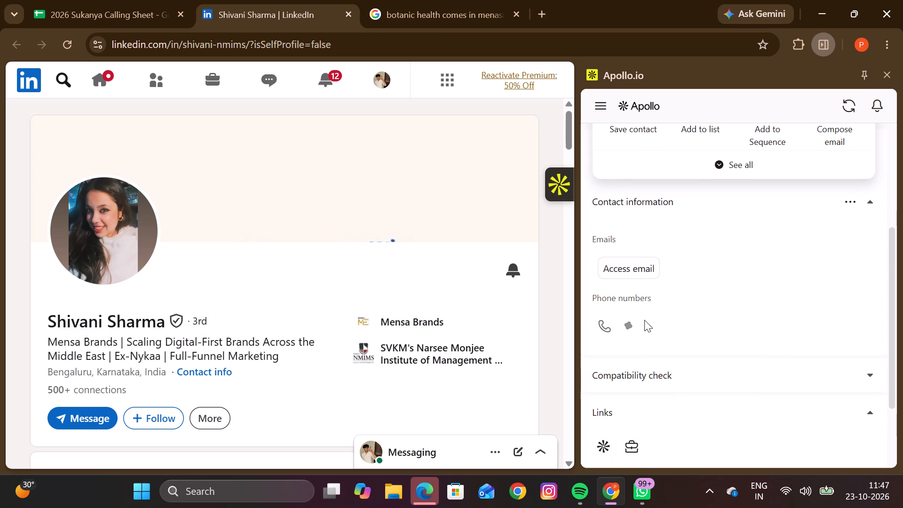
click(630, 277)
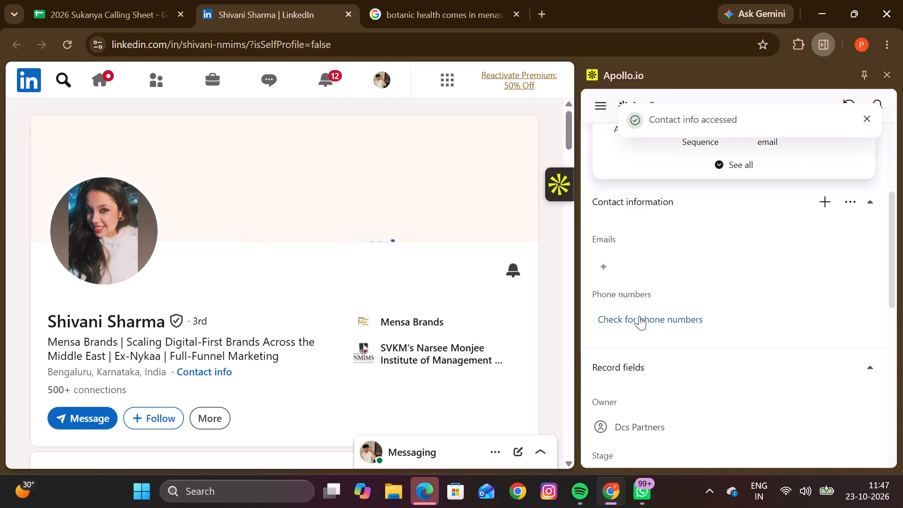
click(639, 316)
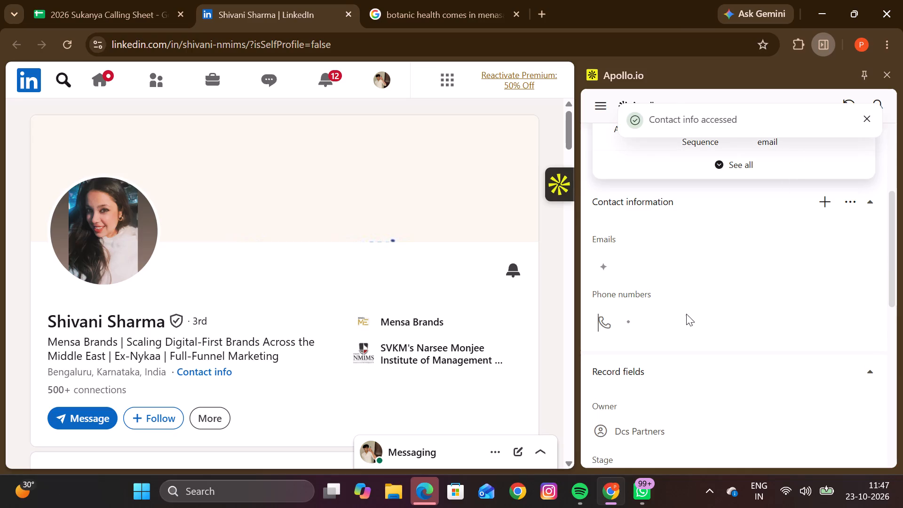
drag(712, 318, 640, 317)
key(ctrl+c)
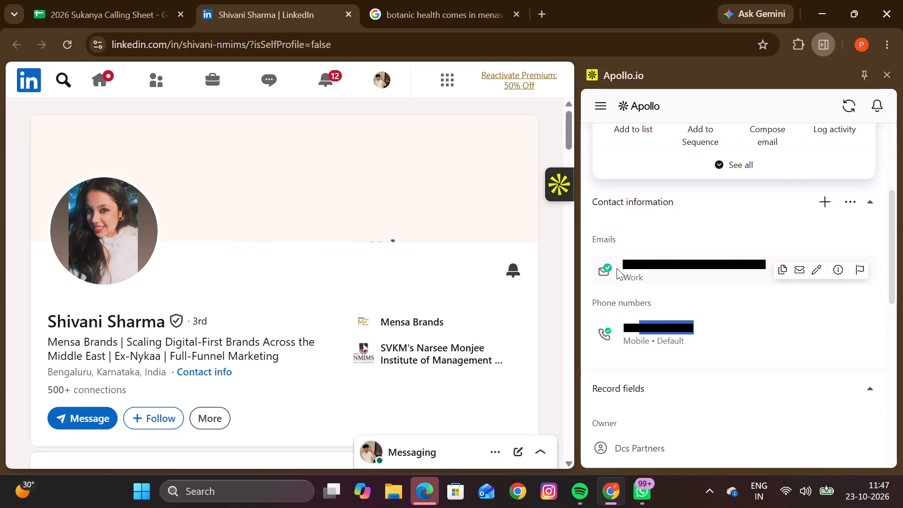
drag(617, 263, 778, 254)
key(ctrl+c)
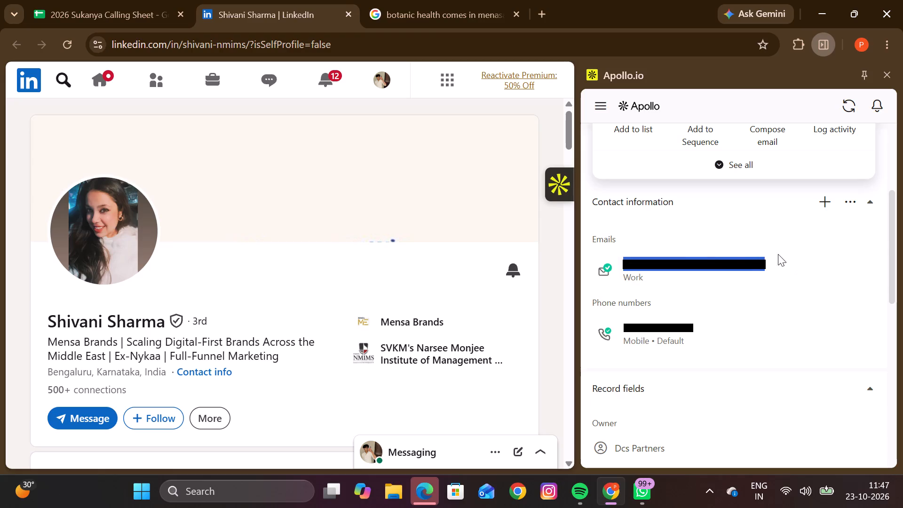
key(ctrl+w)
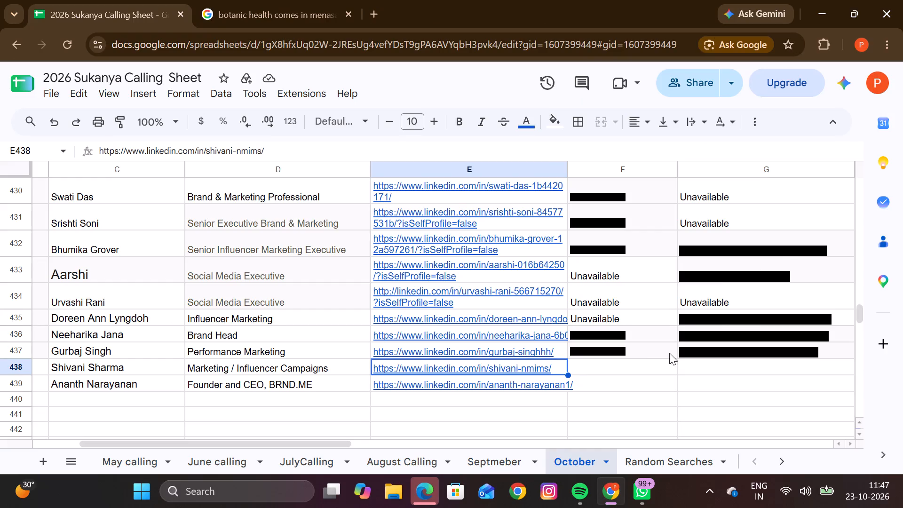
Enter the copied mobile number in F438 and the copied email address in G438 of the October sheet.
click(648, 364)
key(super+v)
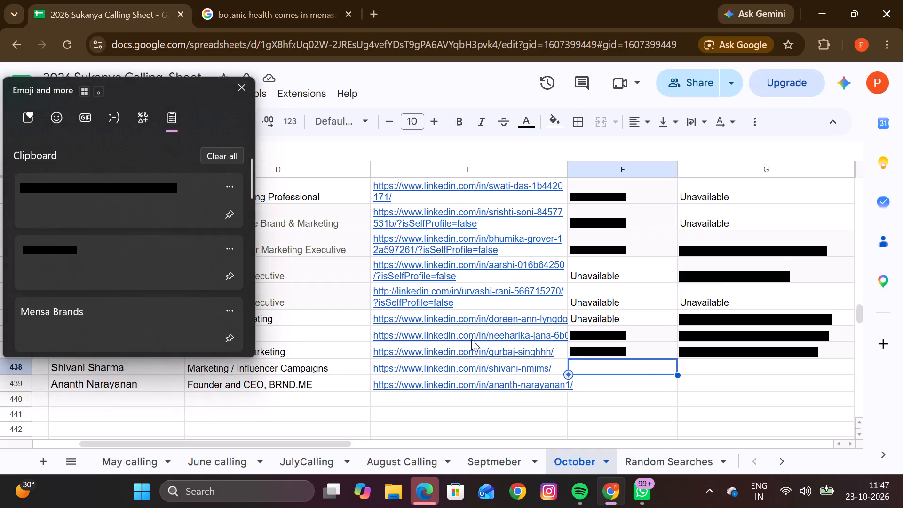
click(162, 283)
key(ctrl+v)
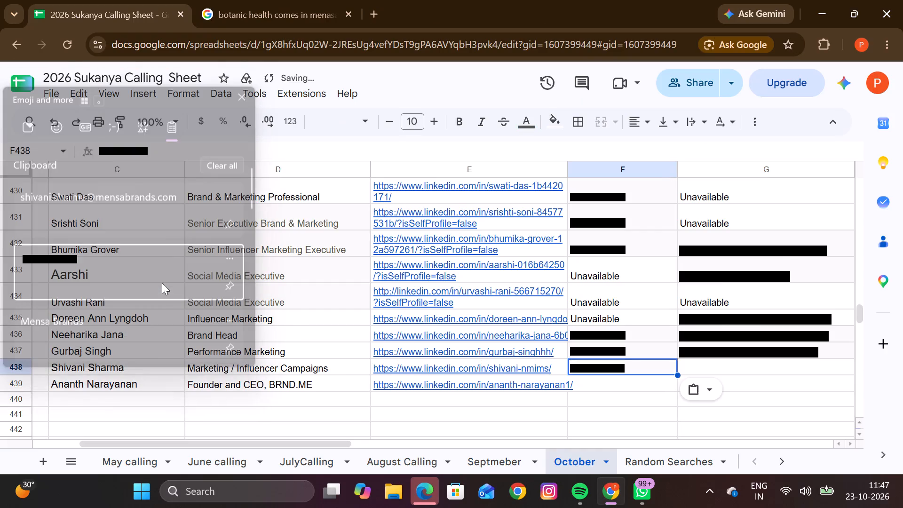
key(Right)
key(super+v)
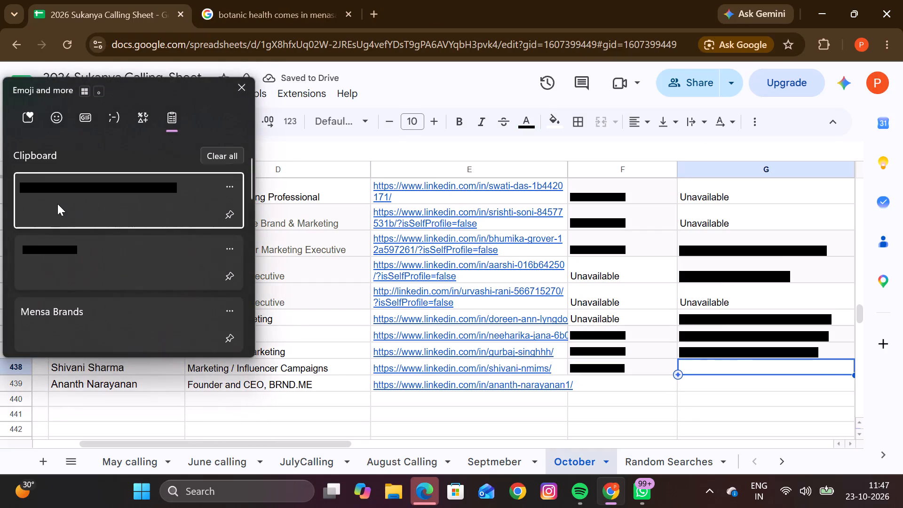
click(57, 204)
key(ctrl+v)
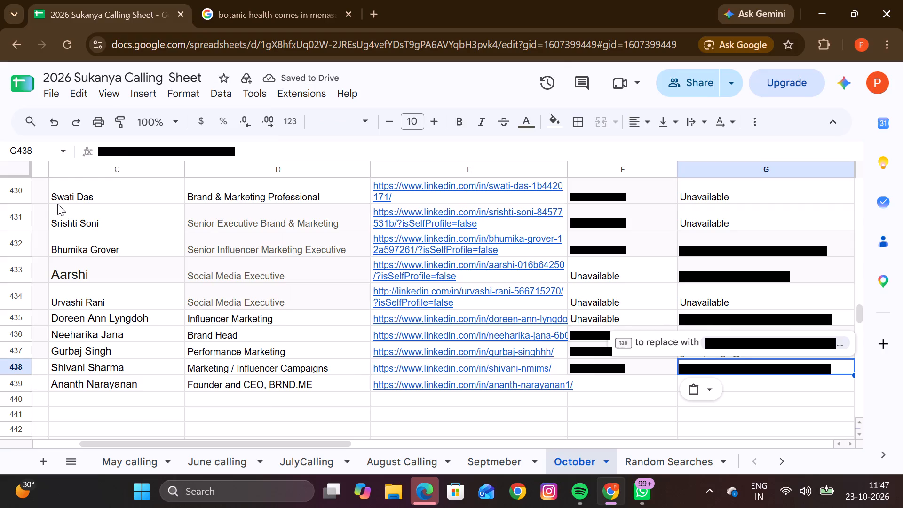
Replace the job title in D438 with the copied title Marketing Manager.
double_click(215, 365)
key(ctrl+a)
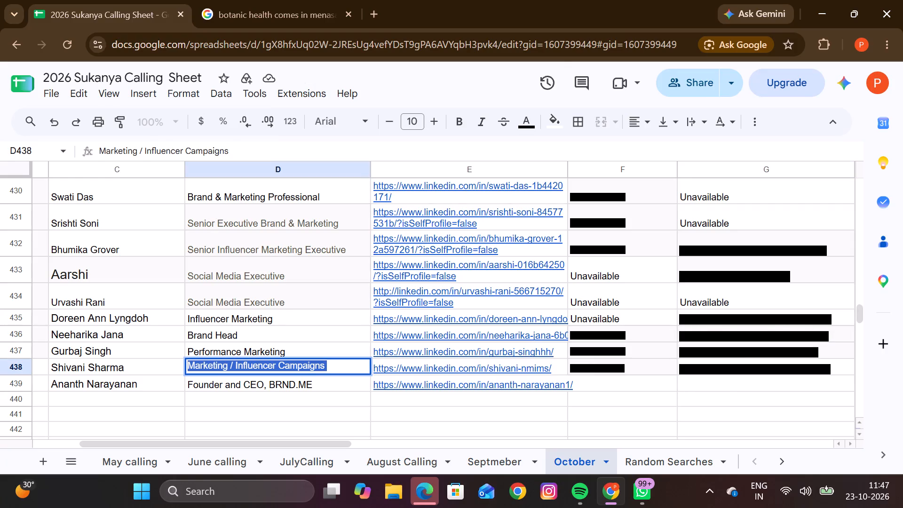
key(BackSpace)
key(super+v)
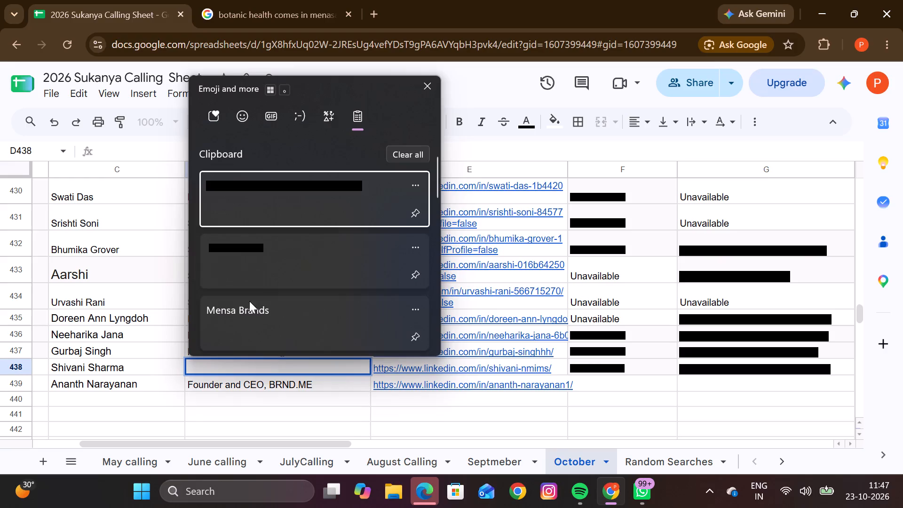
scroll(261, 259, down, 1)
click(245, 289)
key(ctrl+v)
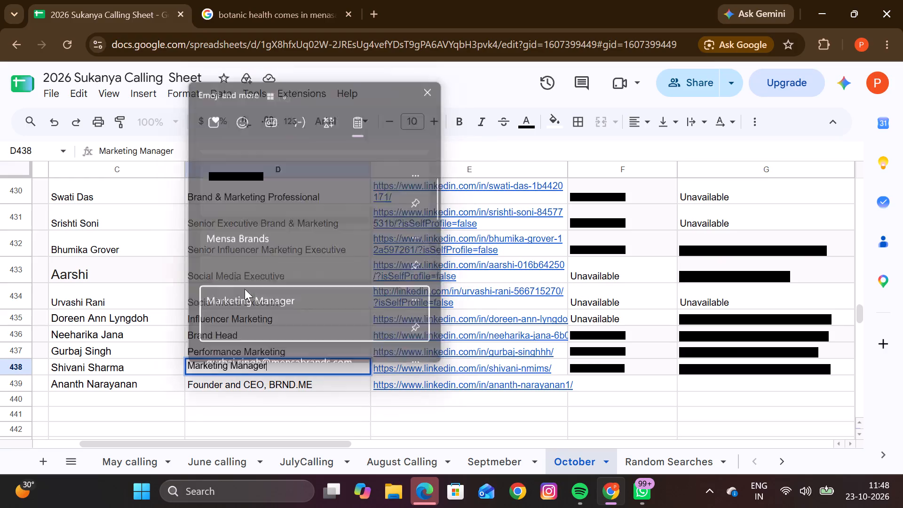
Enter the copied company name Mensa Brands in cell B438.
scroll(111, 355, right, 2)
click(103, 364)
key(super+v)
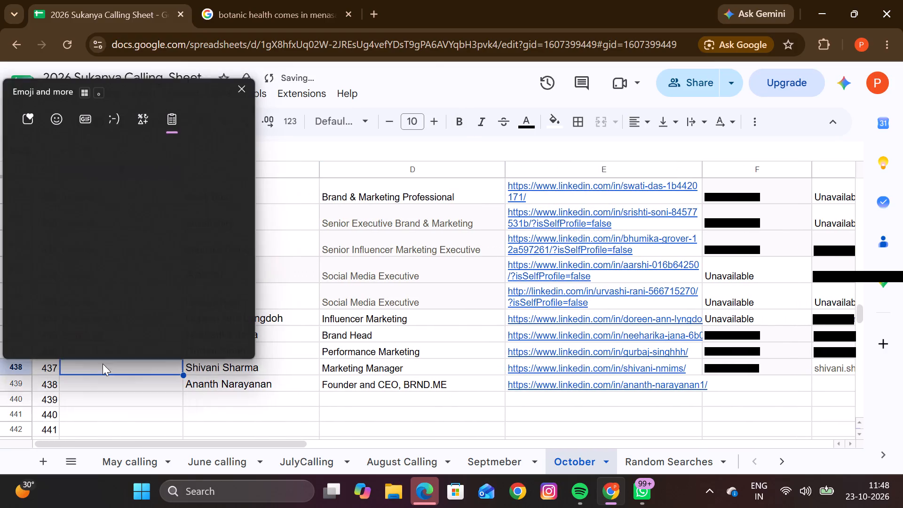
click(95, 325)
key(ctrl+v)
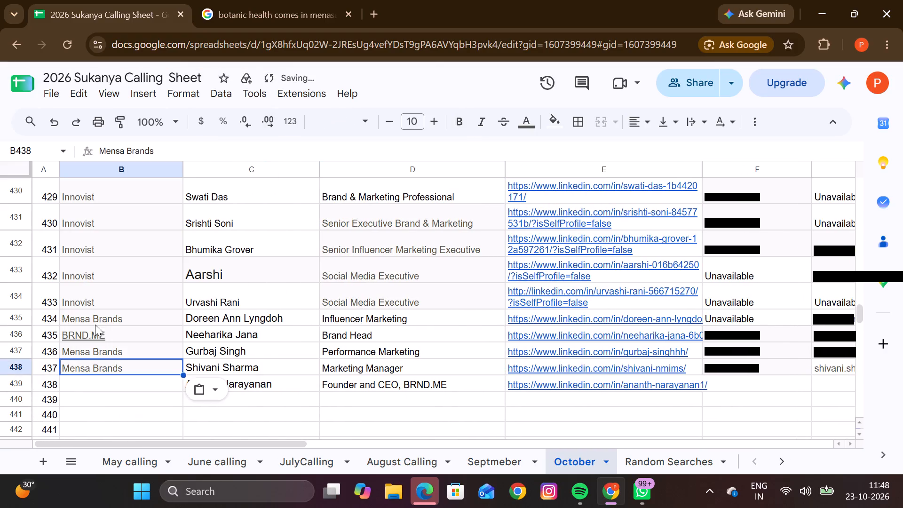
View the Founder and CEO contact's LinkedIn profile from the link in E439, and close it.
click(550, 386)
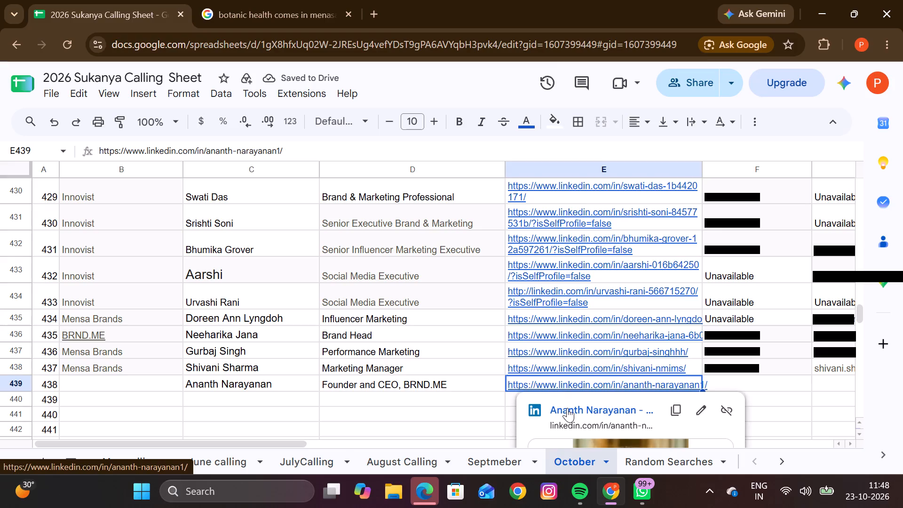
click(567, 408)
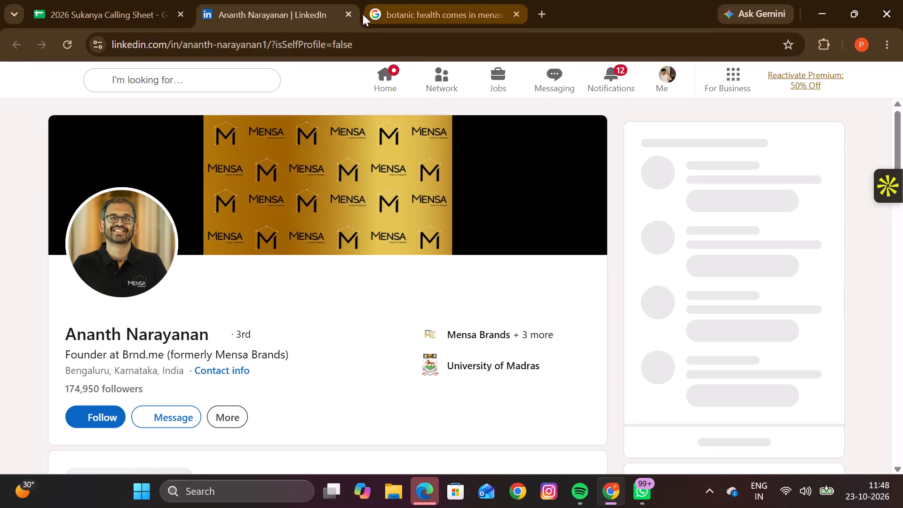
click(350, 14)
click(153, 0)
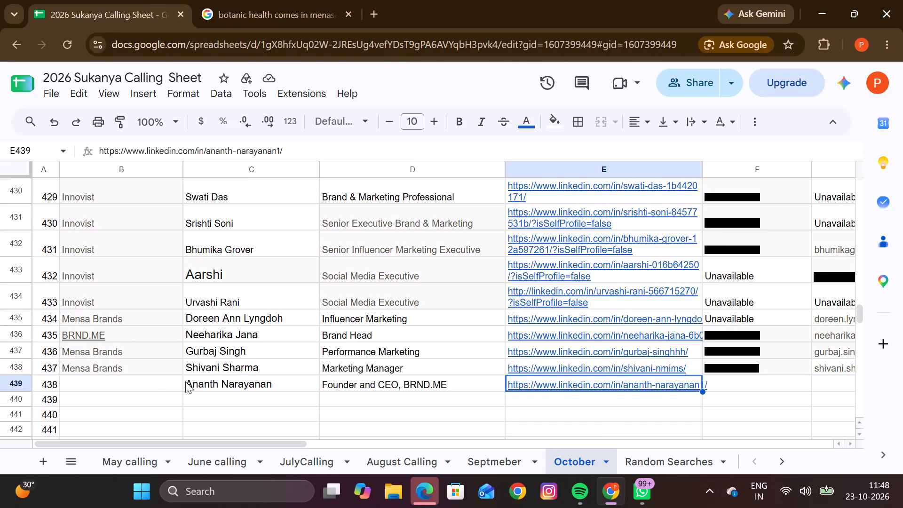
Clear the Founder and CEO contact's name, job title and LinkedIn link from C439:E439.
drag(186, 381, 562, 381)
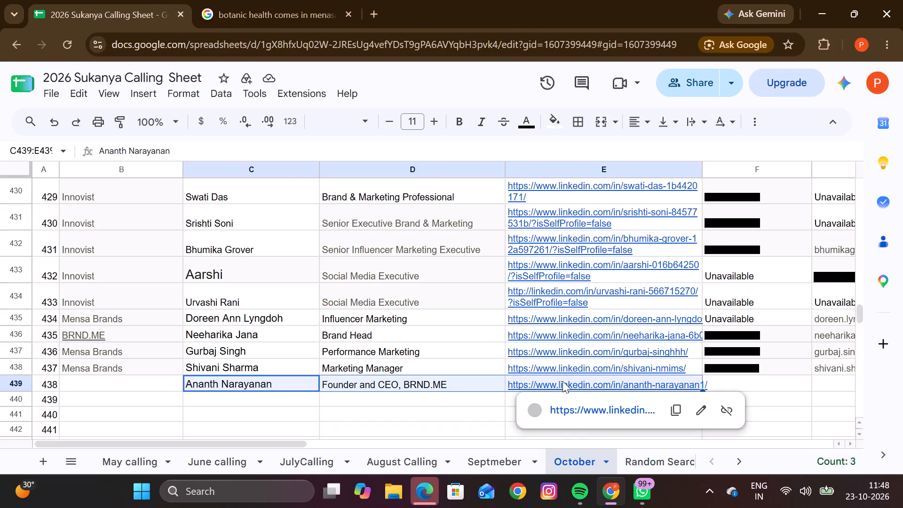
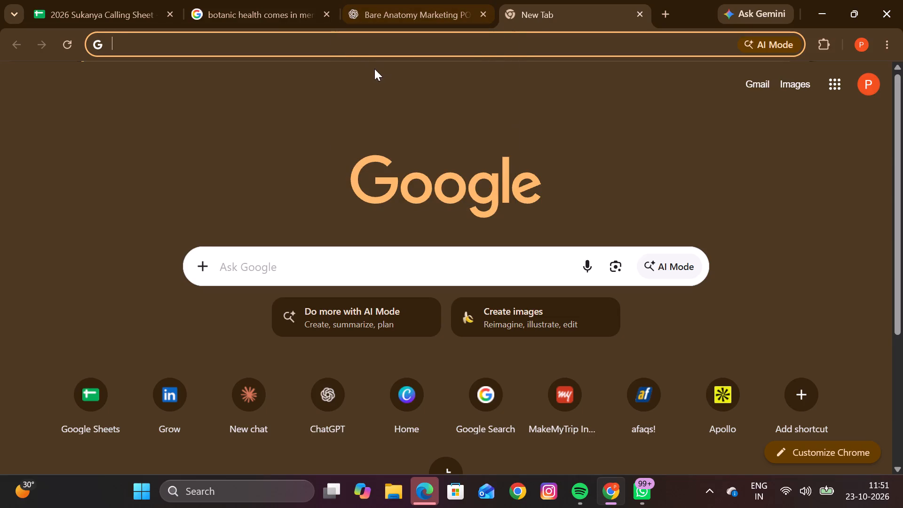
click(379, 43)
text(miro)
key(BackSpace)
text(ror view of)
key(space)
text(chr)
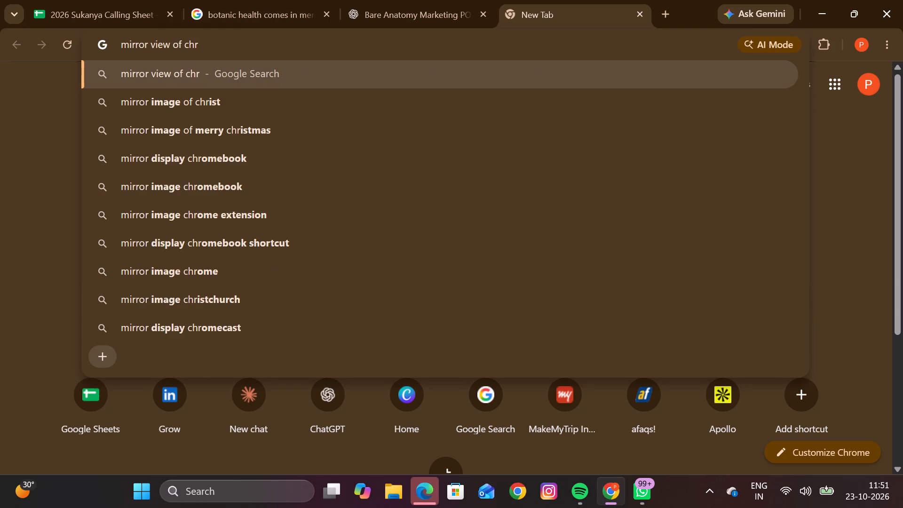
text(ome)
key(Return)
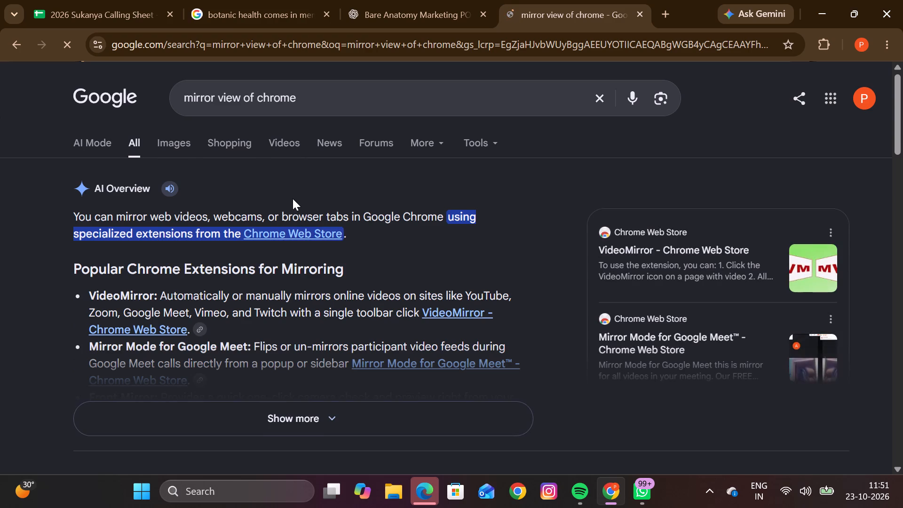
scroll(293, 198, down, 3)
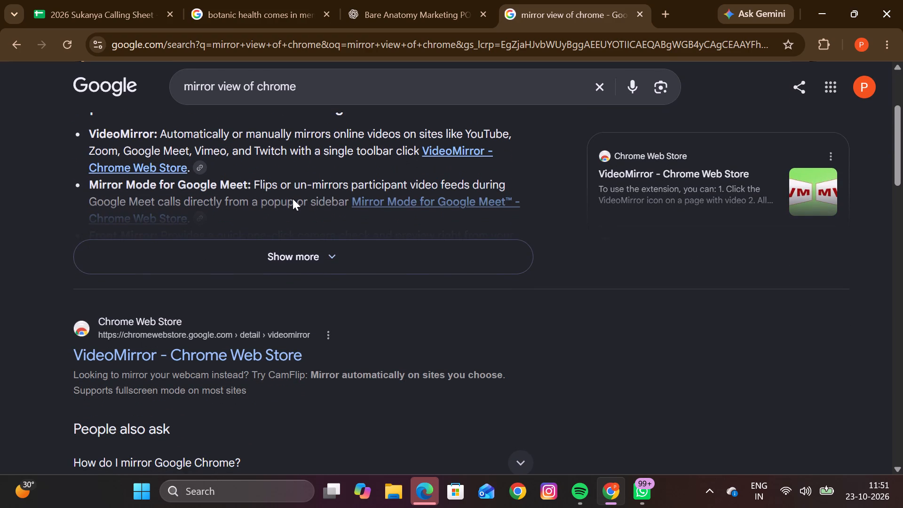
scroll(293, 198, down, 2)
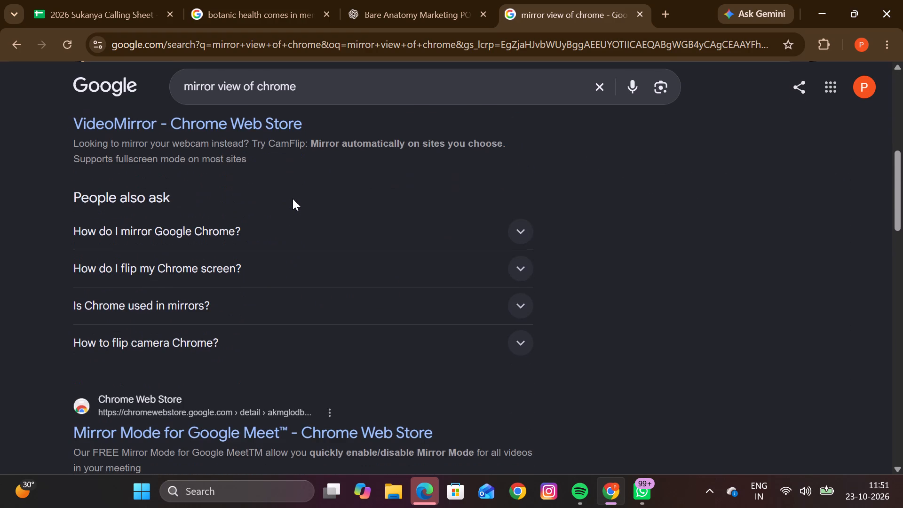
Search Google for "transparent view of chrome", look through the results, and close that search tab.
triple_click(344, 87)
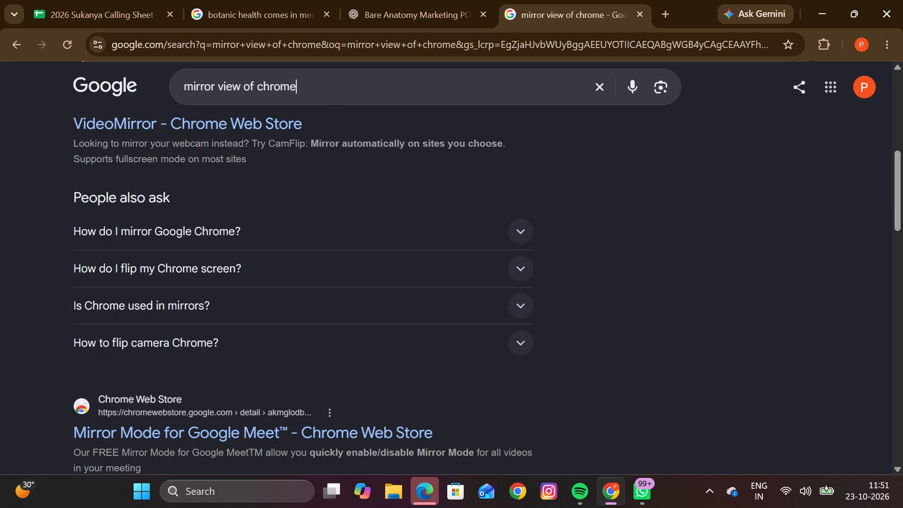
key(BackSpace)
text(trans)
text(pa)
text(rent c)
key(BackSpace)
key(v)
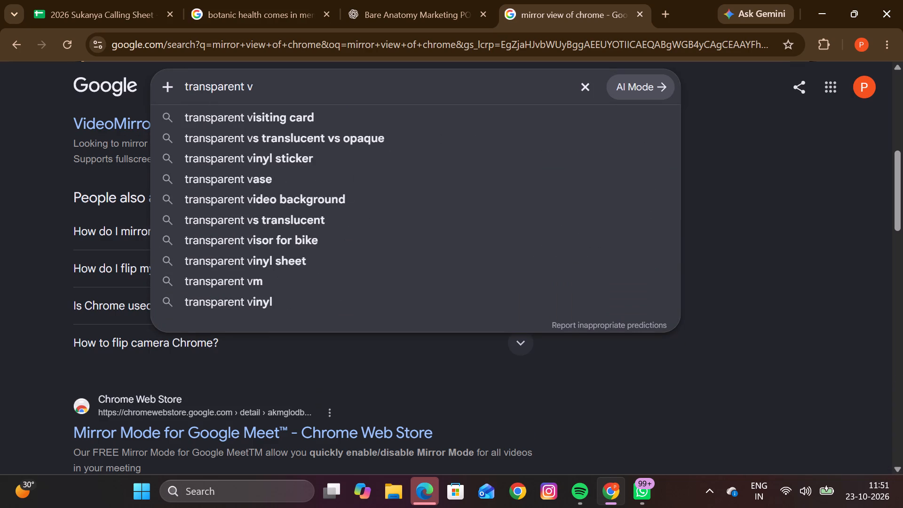
text(iew of chrome)
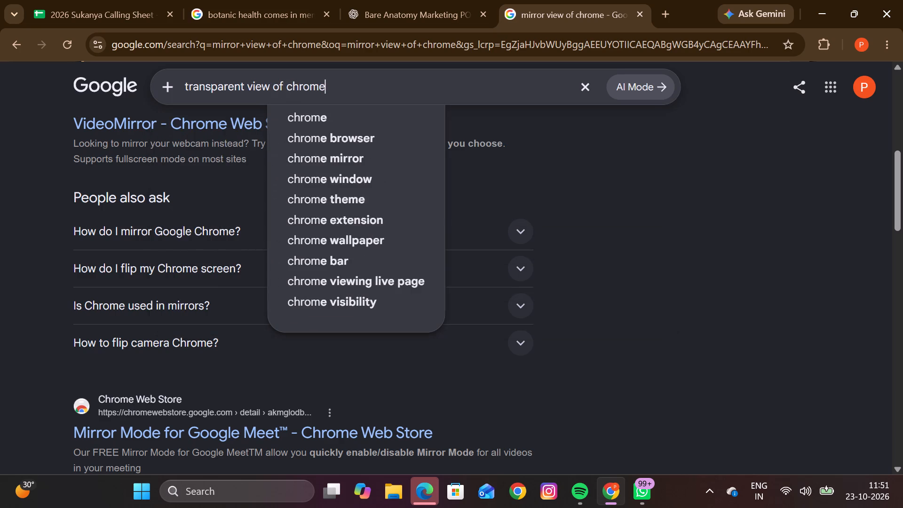
key(Return)
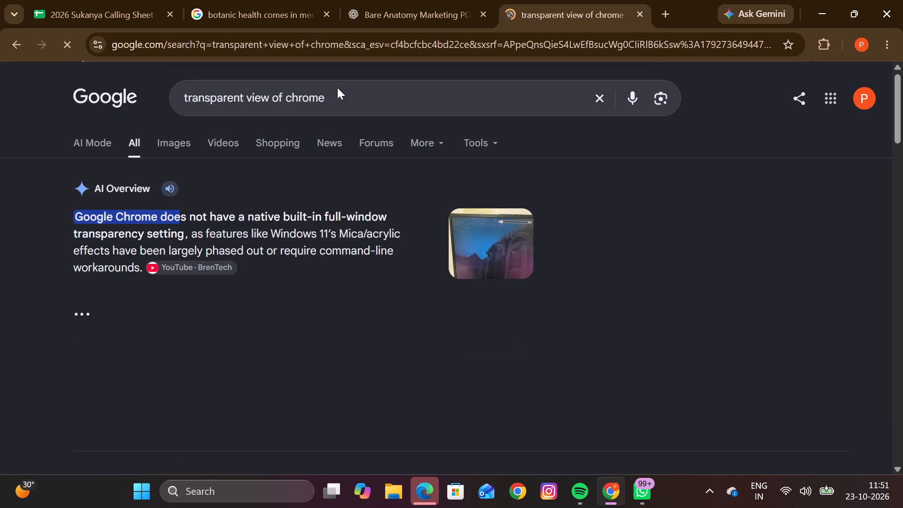
scroll(317, 209, down, 2)
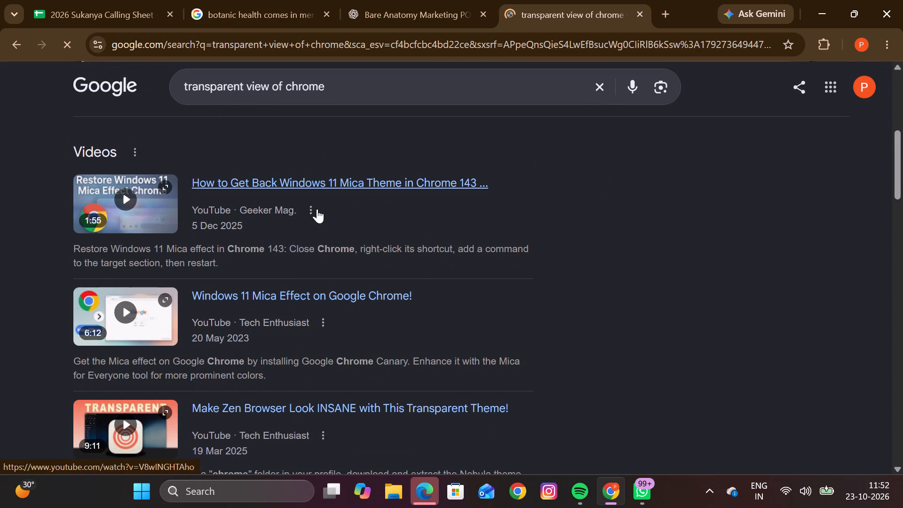
scroll(317, 209, down, 1)
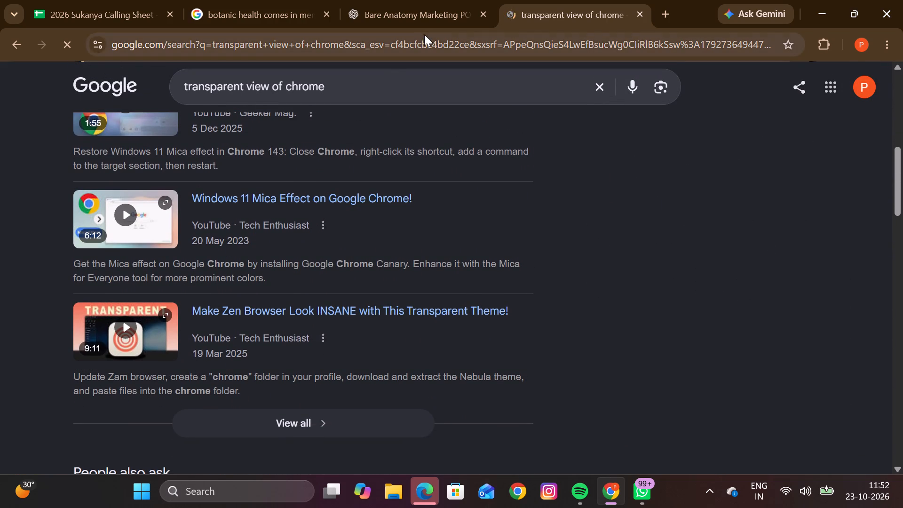
click(642, 18)
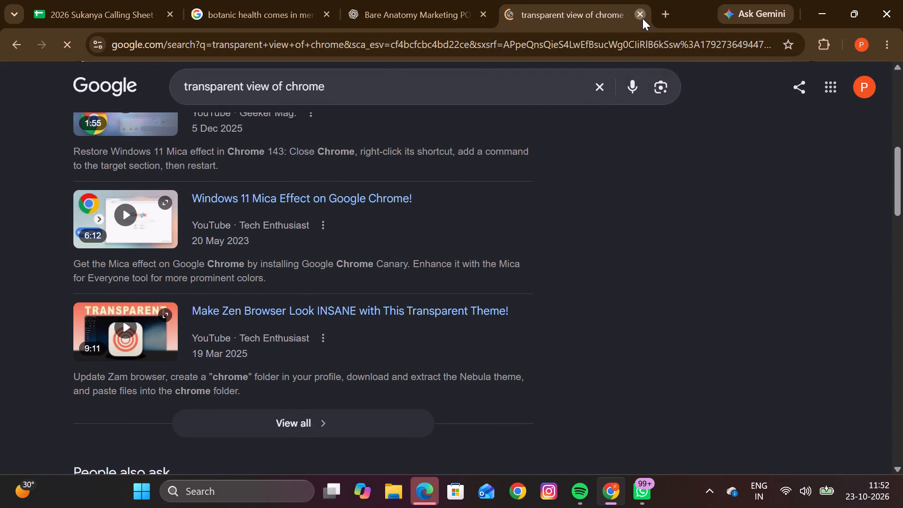
Check the ChatGPT reply on the brand name and search Google in a new tab for "anveya".
scroll(562, 330, down, 1)
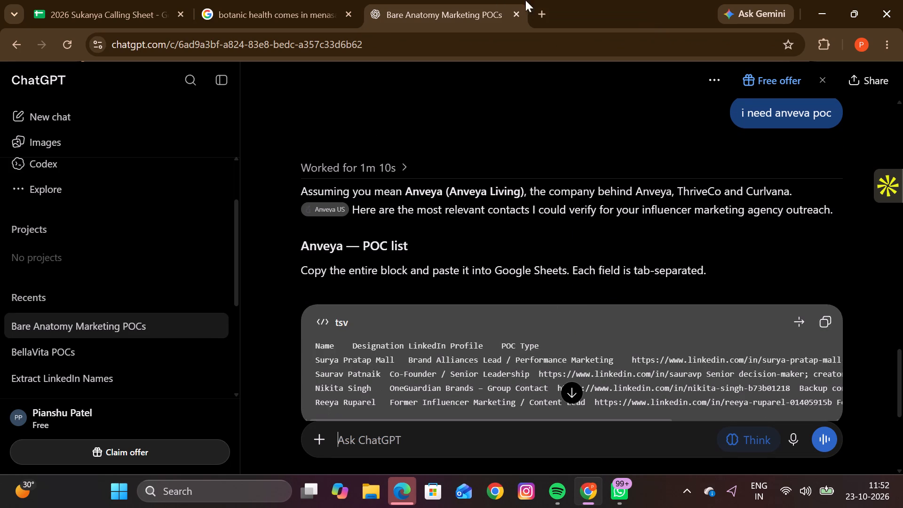
click(540, 0)
text(an)
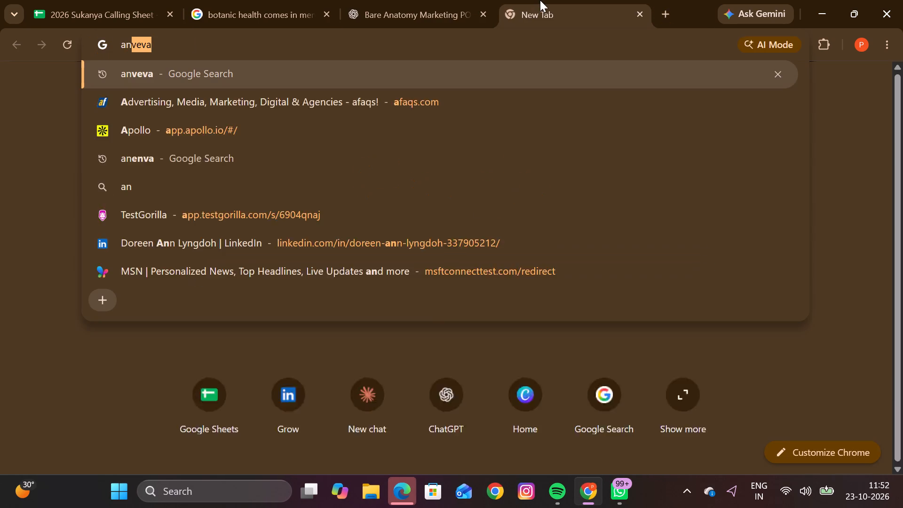
text(veya)
key(Return)
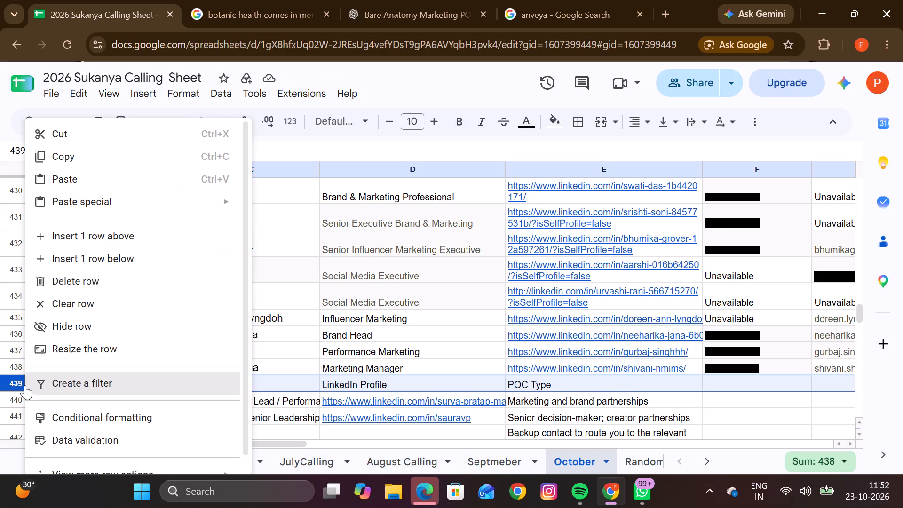
right_click(69, 278)
click(69, 278)
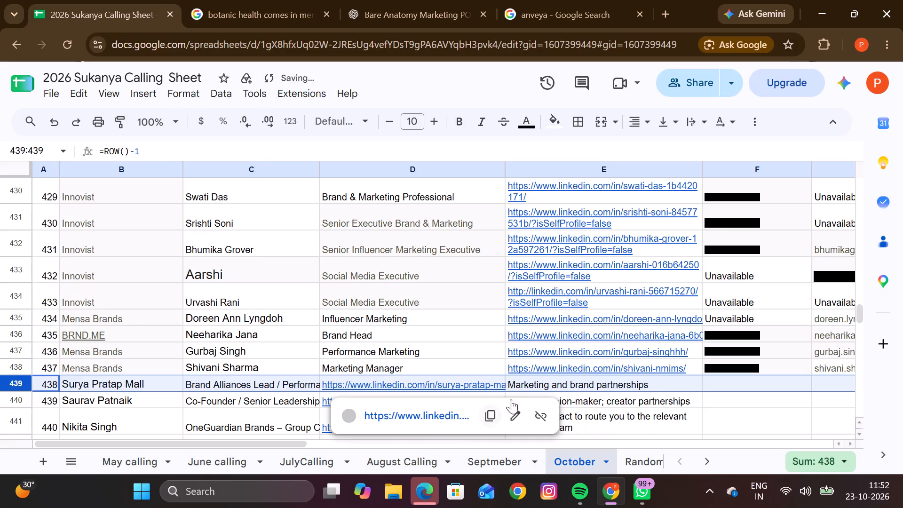
Clear the POC type notes of the four pasted Anveya contacts in cells E439:E442.
drag(527, 385, 565, 280)
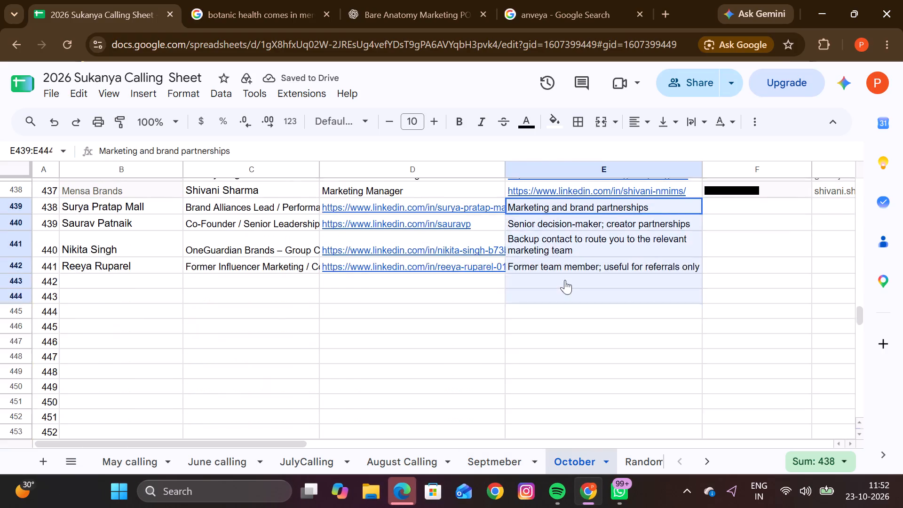
drag(565, 280, 565, 274)
key(BackSpace)
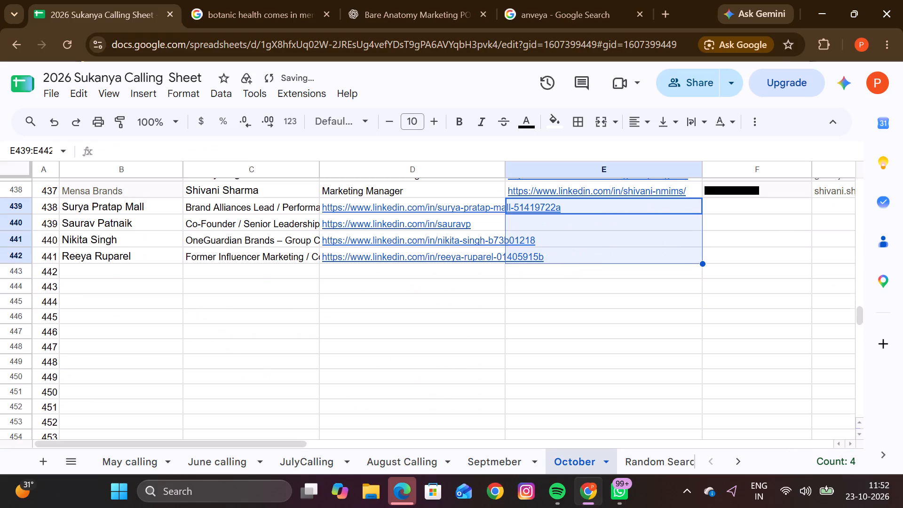
Shift the four Anveya contacts one column over by copying B439:E442 to C439 and clearing B439:B442.
click(392, 212)
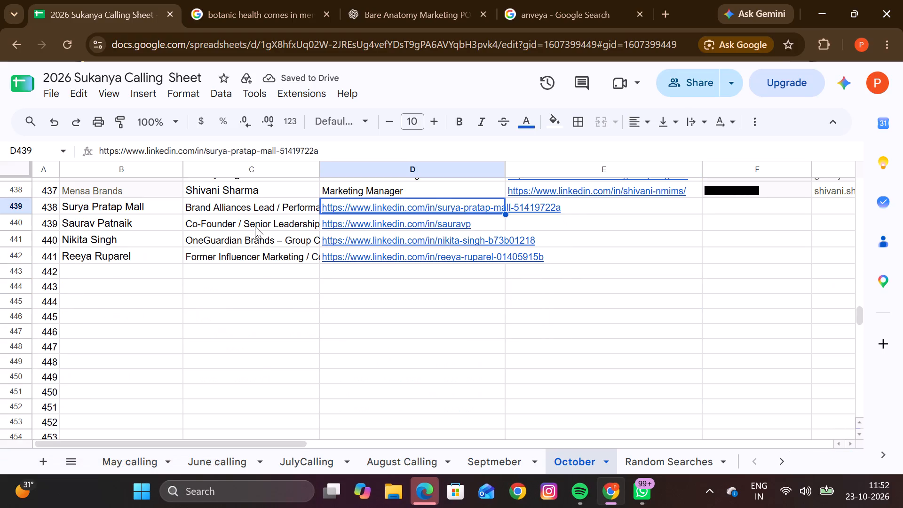
drag(96, 204, 179, 235)
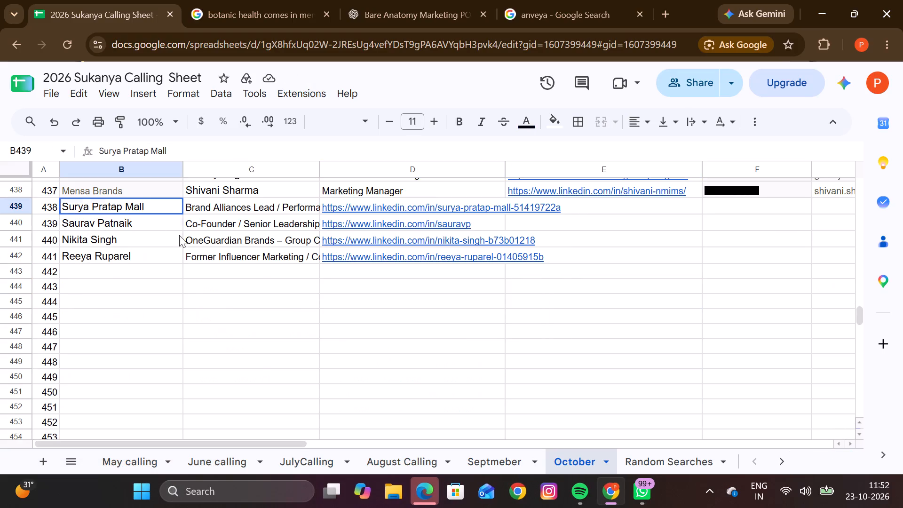
drag(179, 235, 541, 257)
key(ctrl+c)
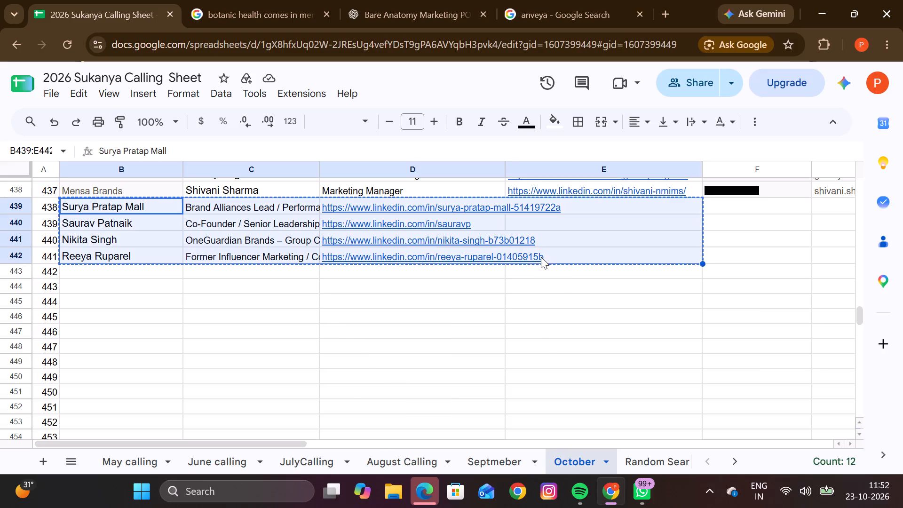
click(241, 209)
key(ctrl+v)
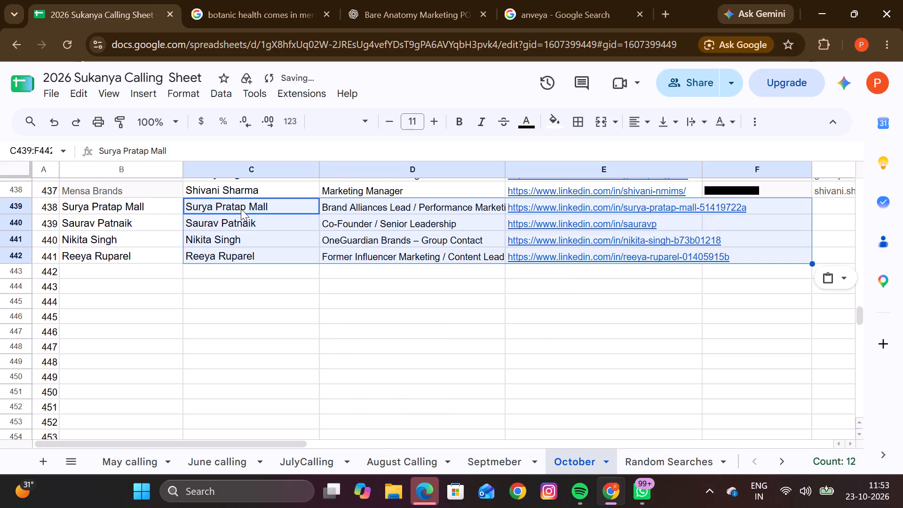
drag(158, 202, 151, 255)
key(BackSpace)
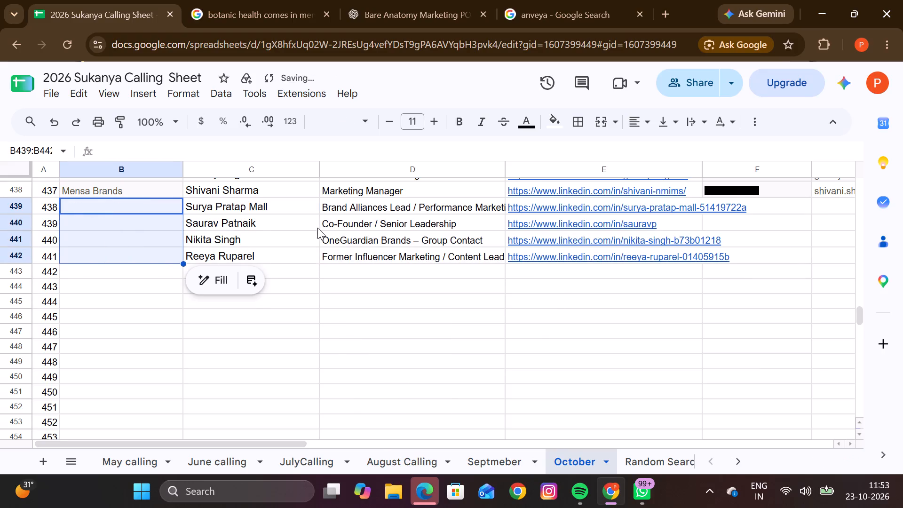
Open the LinkedIn profile linked in cell E439 for the first Anveya contact.
click(533, 203)
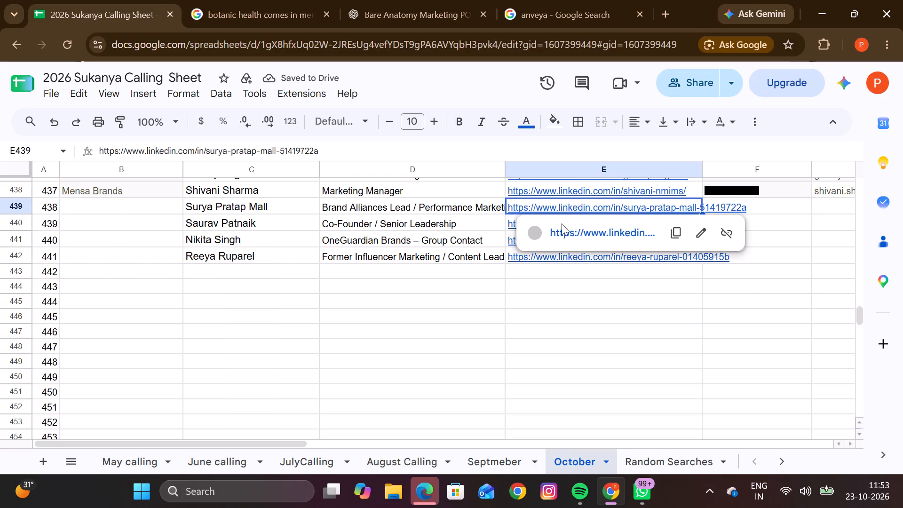
click(570, 230)
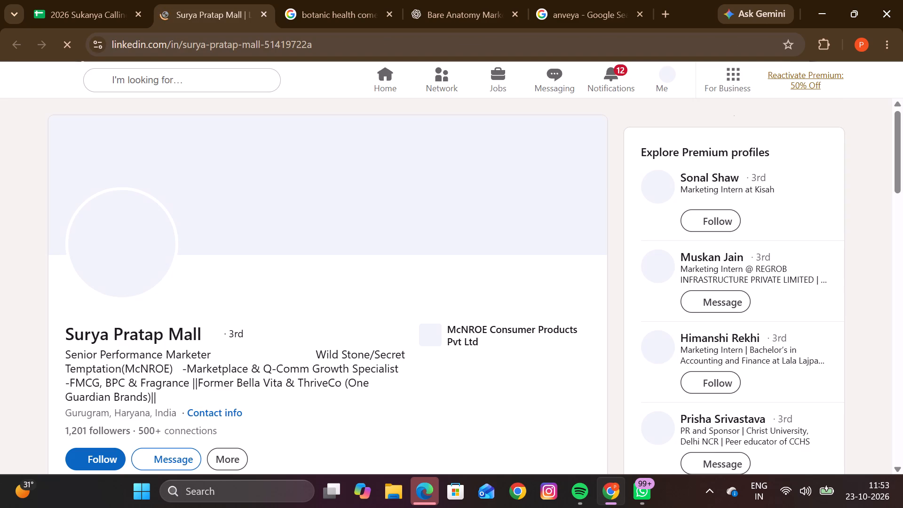
key(space)
Search Google for "anveya comes under which company".
click(551, 0)
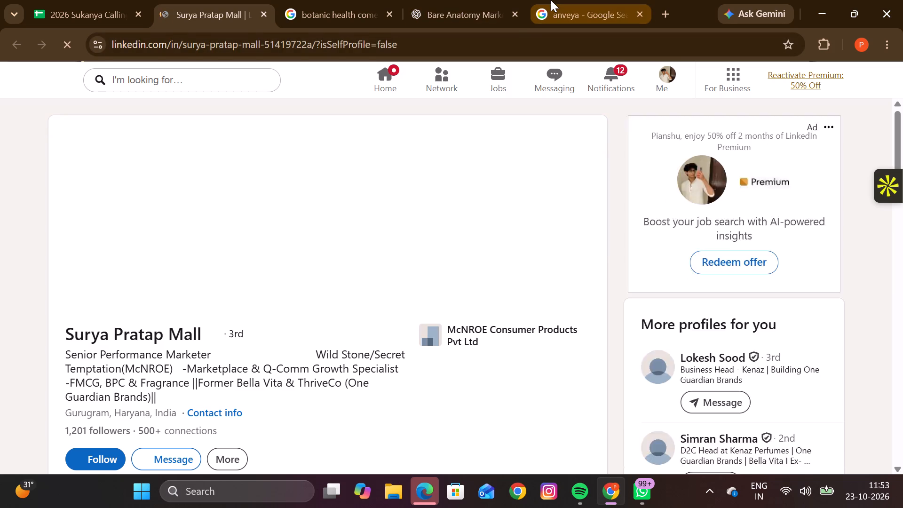
click(440, 100)
key(space)
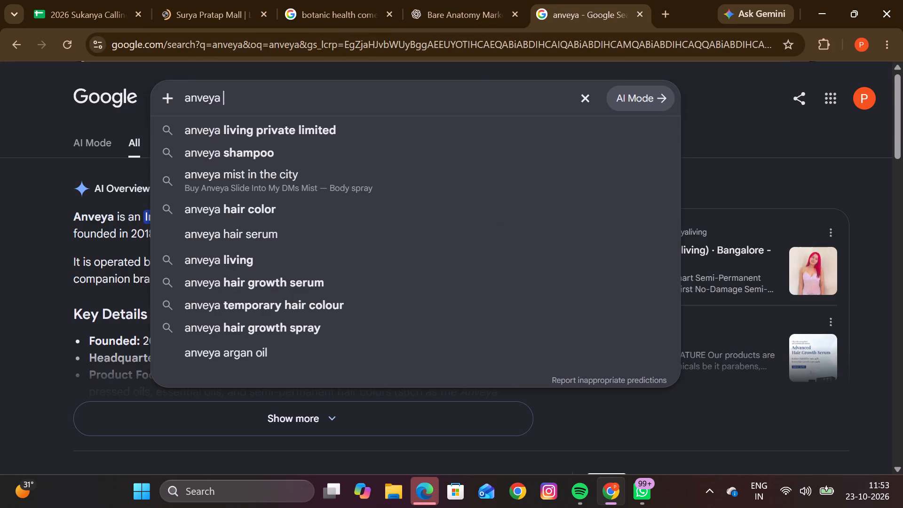
text(comes under)
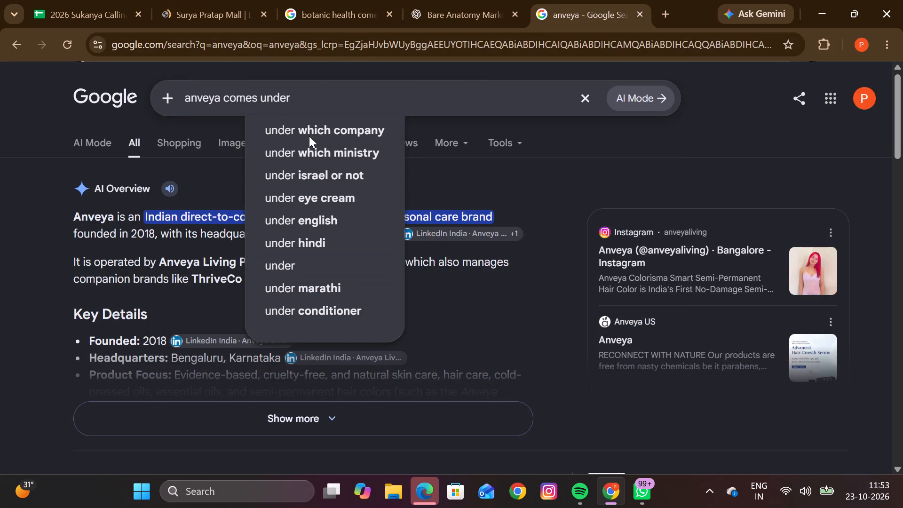
click(309, 136)
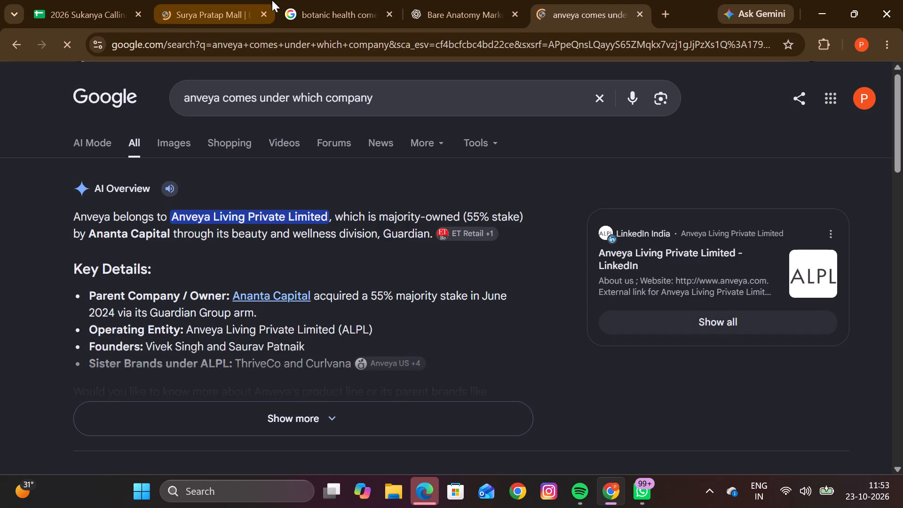
Check the employer on the first contact's LinkedIn profile and search Google for "anveya comes under mcnore".
click(176, 0)
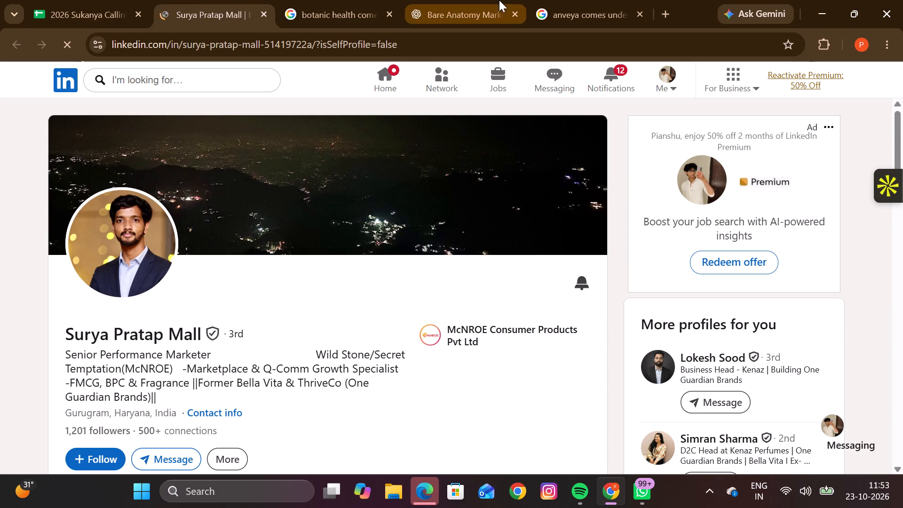
click(554, 0)
click(462, 92)
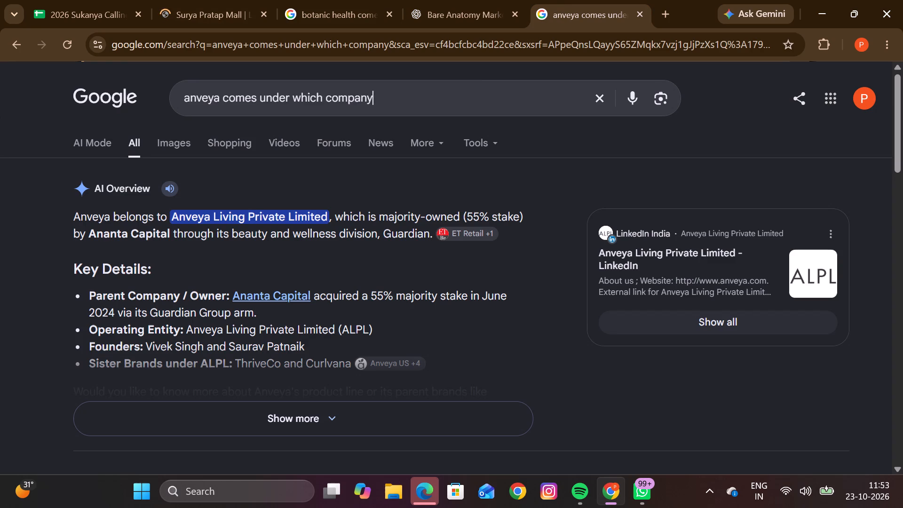
key(BackSpace)
key(BackSpace)
key(BackSpace)
key(BackSpace)
key(BackSpace)
key(BackSpace)
key(BackSpace)
key(BackSpace)
key(BackSpace)
key(BackSpace)
key(BackSpace)
key(BackSpace)
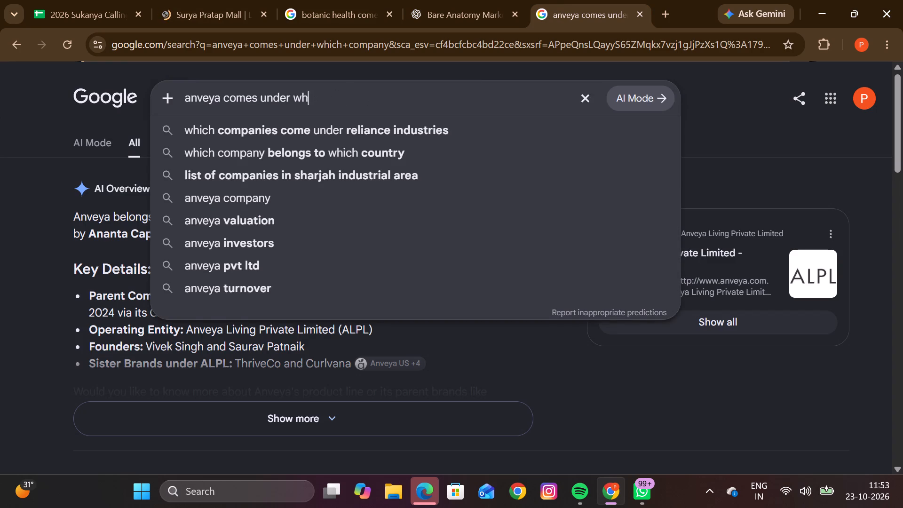
key(BackSpace)
text(mc)
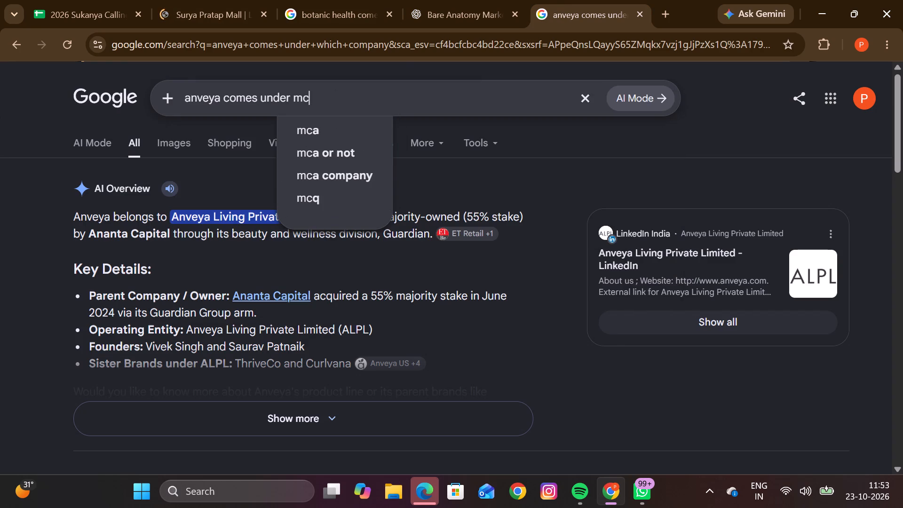
click(231, 0)
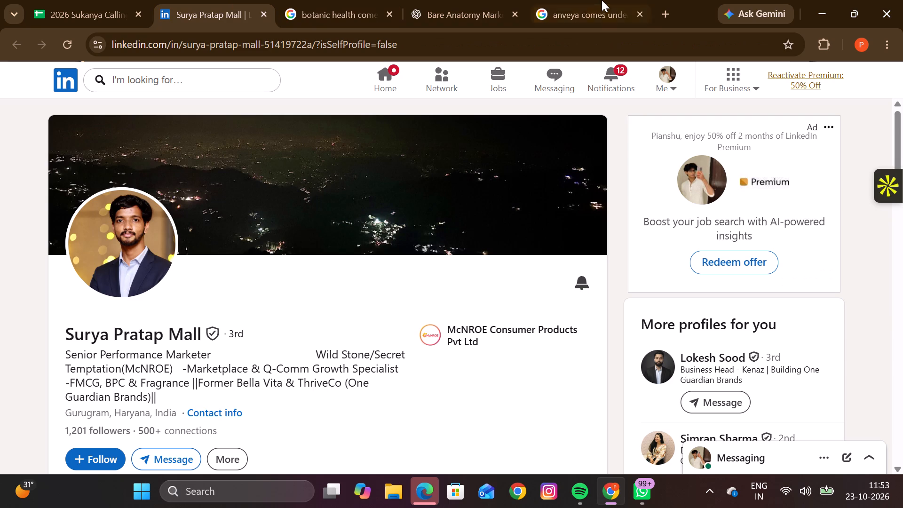
click(602, 0)
text(nore)
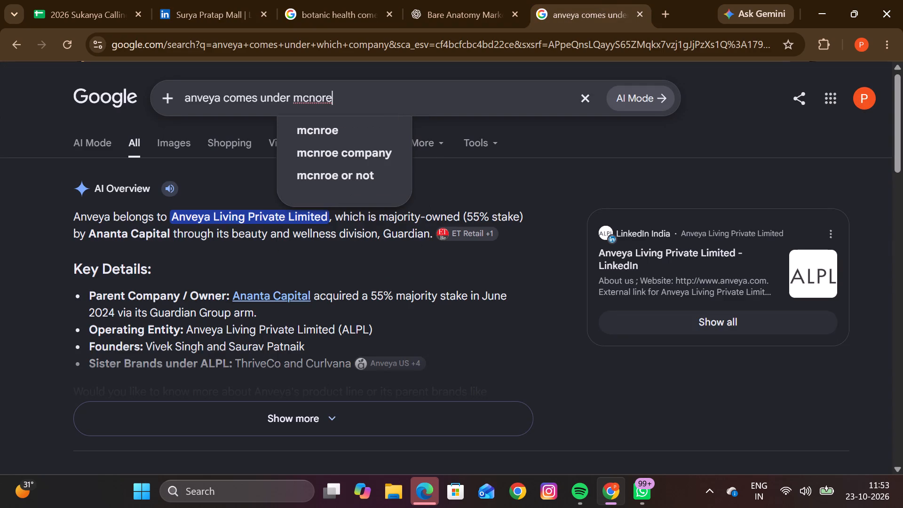
key(Return)
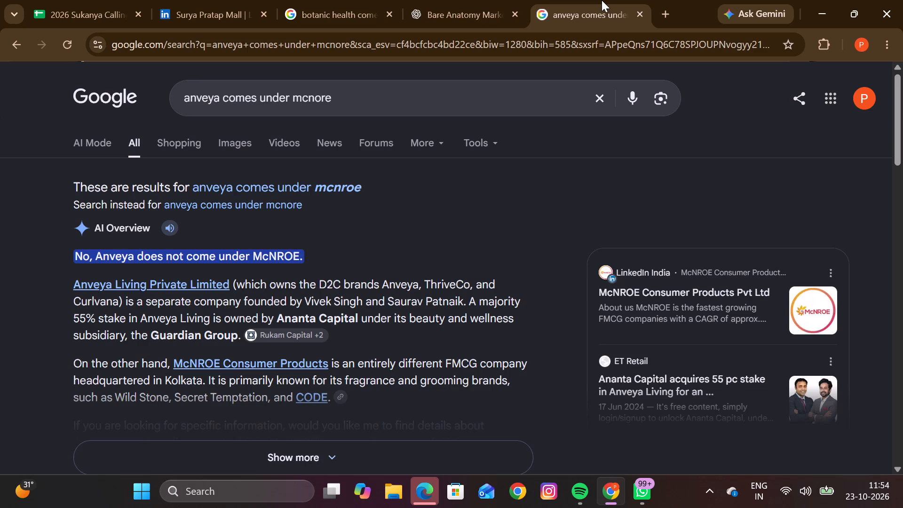
Open the LinkedIn profile linked in cell E440 of the October sheet for the second Anveya contact.
click(75, 0)
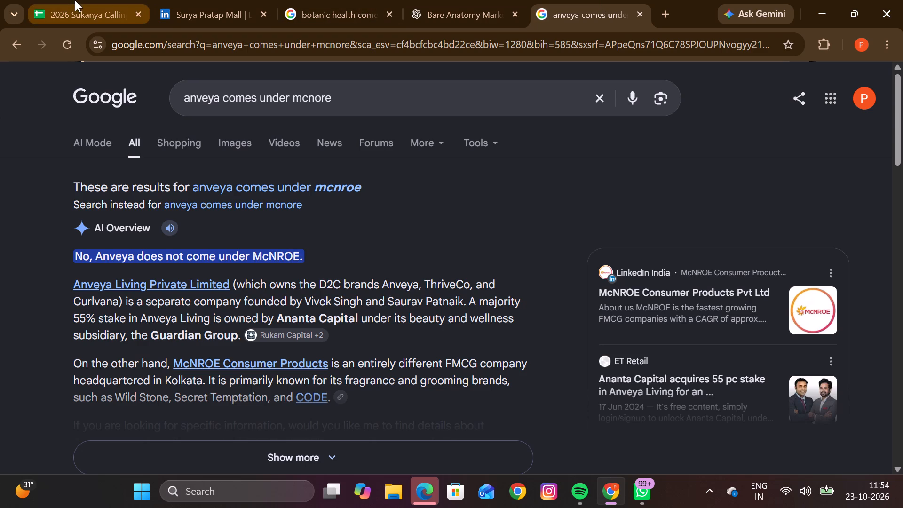
click(526, 225)
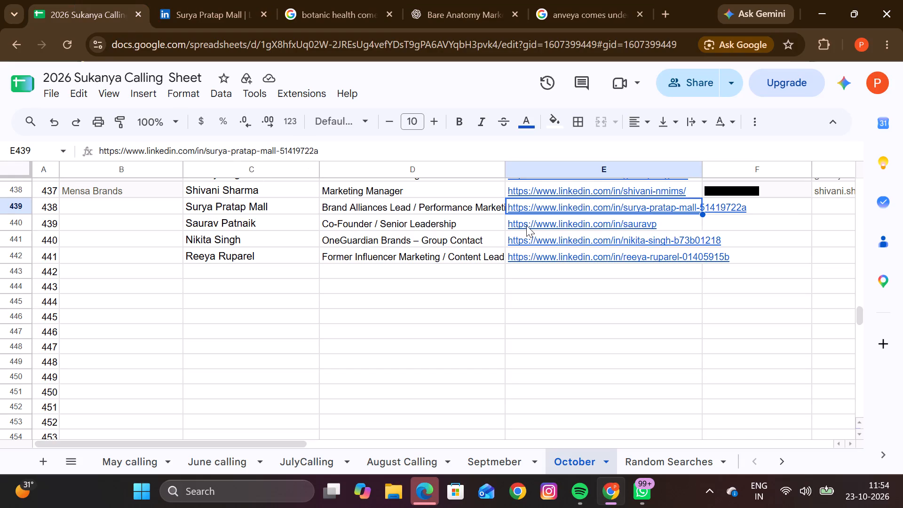
click(558, 248)
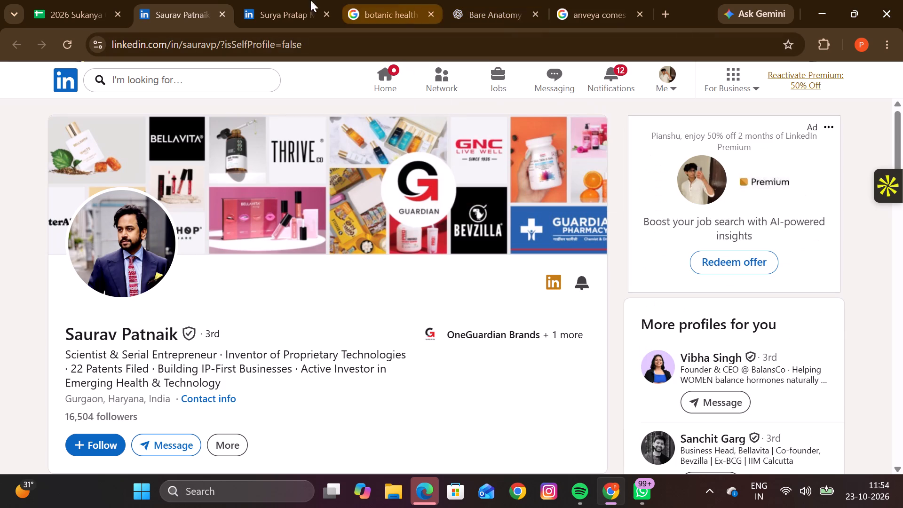
Clear the names, designations and LinkedIn links of the four Anveya contacts in cells C439:E442.
click(120, 0)
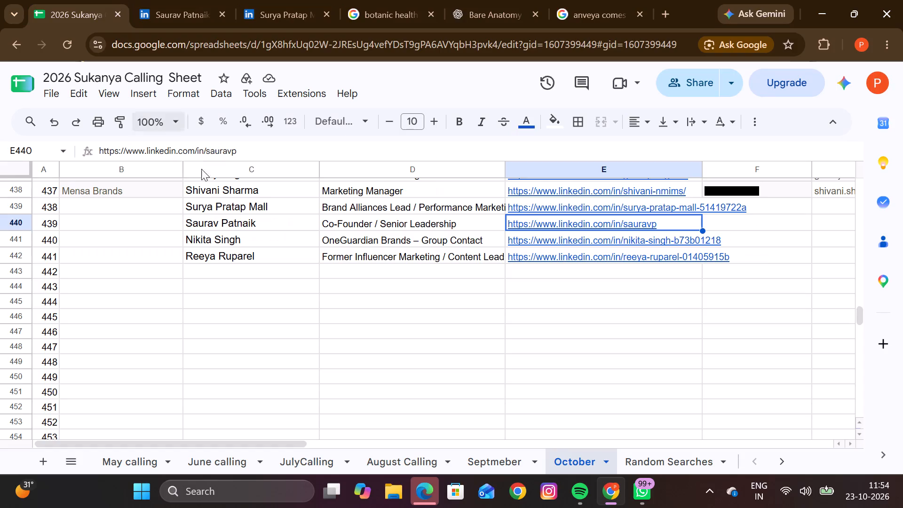
drag(232, 206, 496, 221)
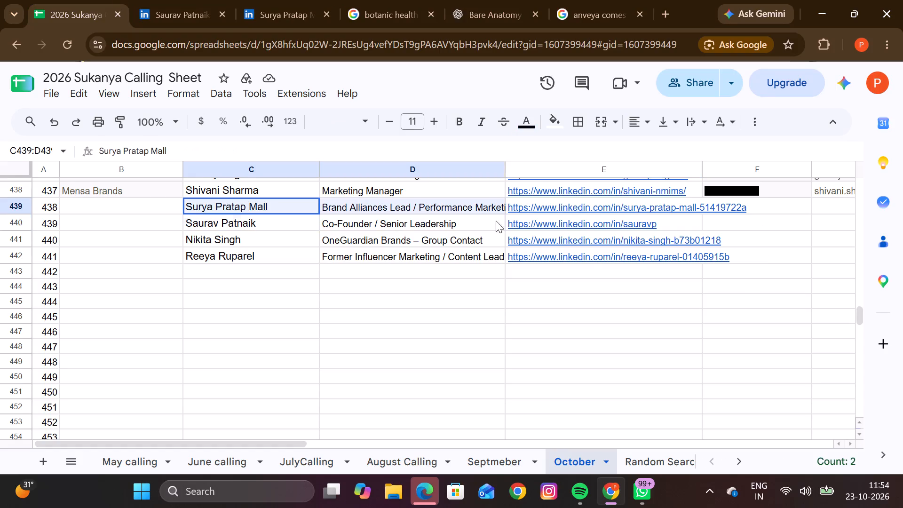
drag(496, 221, 503, 265)
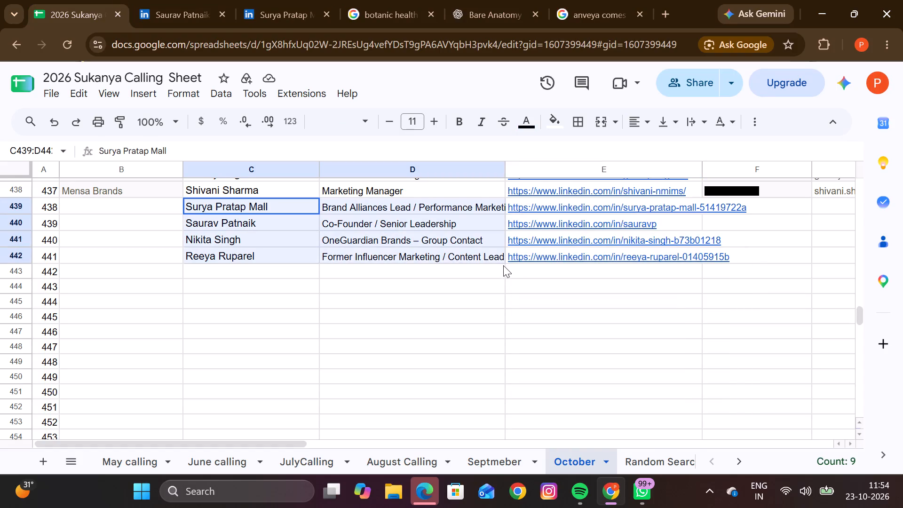
drag(503, 265, 539, 254)
key(BackSpace)
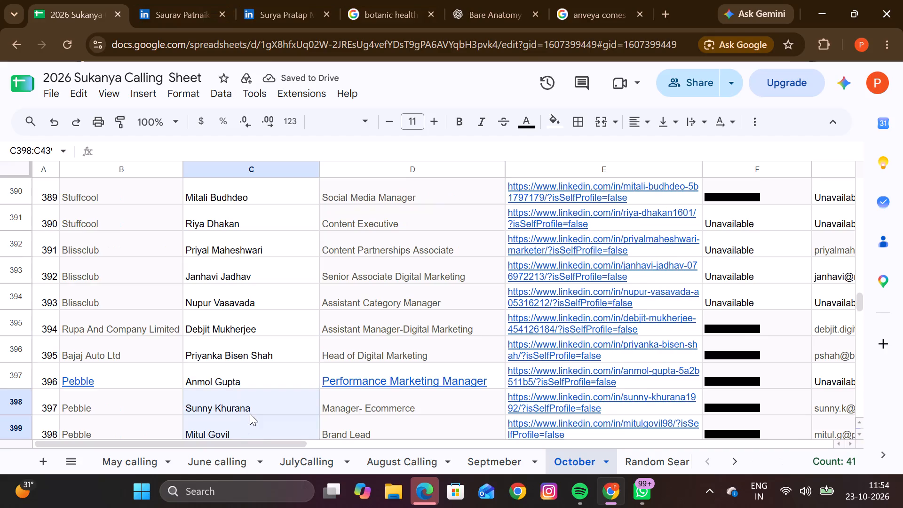
Return to the first empty row below the Mensa Brands contacts and select its name cell, C439.
scroll(250, 413, down, 11)
scroll(250, 413, up, 1)
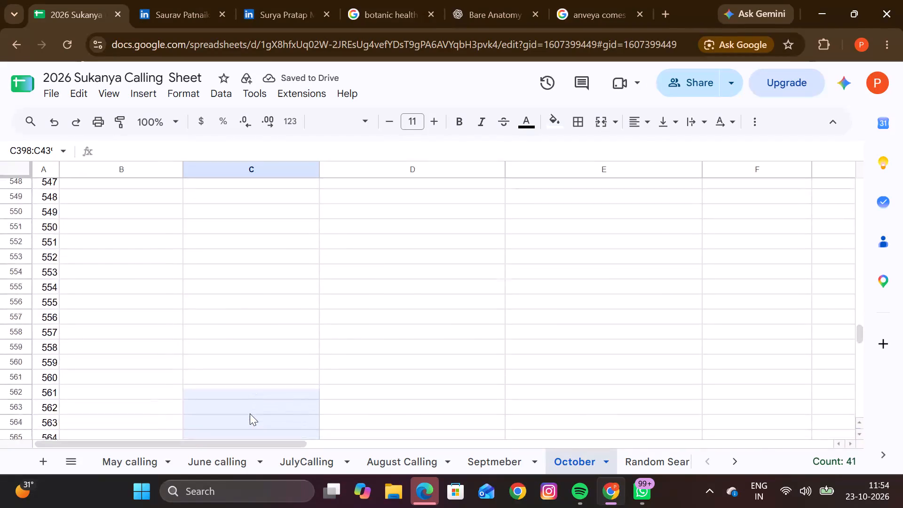
scroll(250, 413, up, 1)
click(253, 307)
click(350, 258)
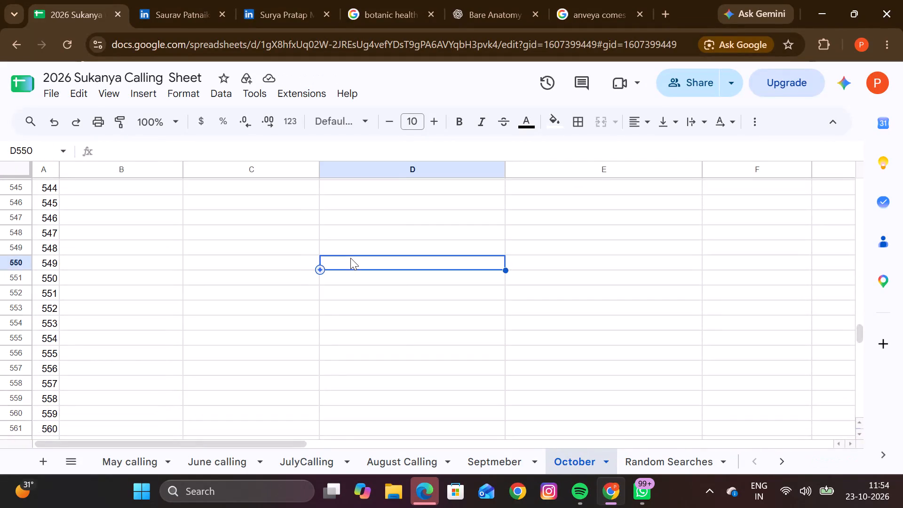
scroll(352, 270, up, 7)
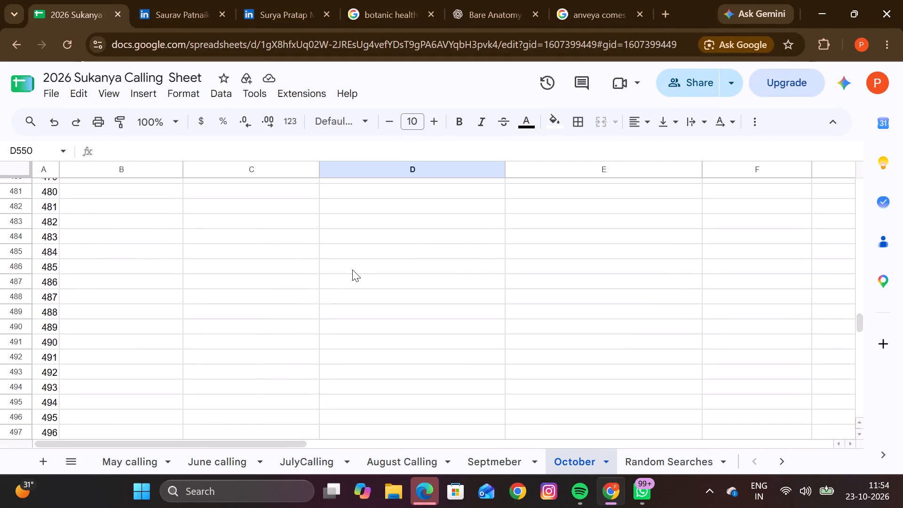
scroll(352, 270, up, 7)
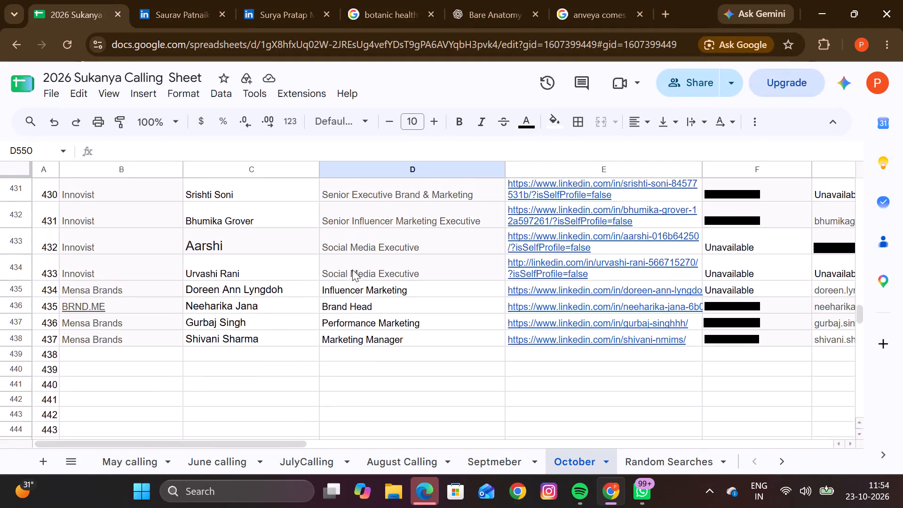
click(281, 352)
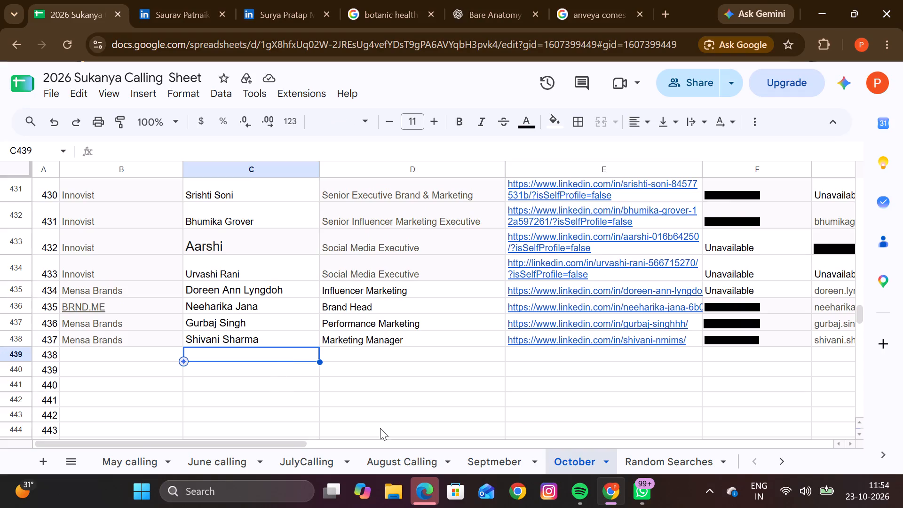
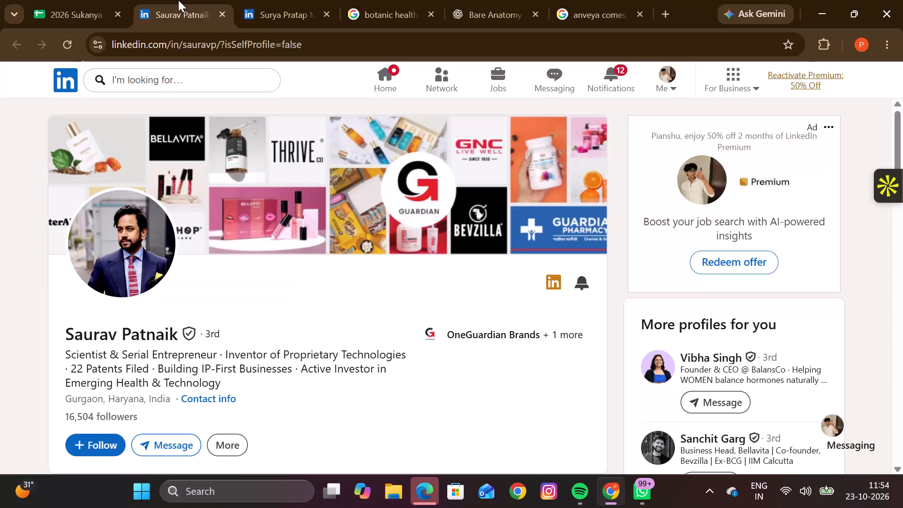
Close the open LinkedIn profile, calling sheet and Google search tabs, leaving only the ChatGPT conversation open.
key(ctrl+w)
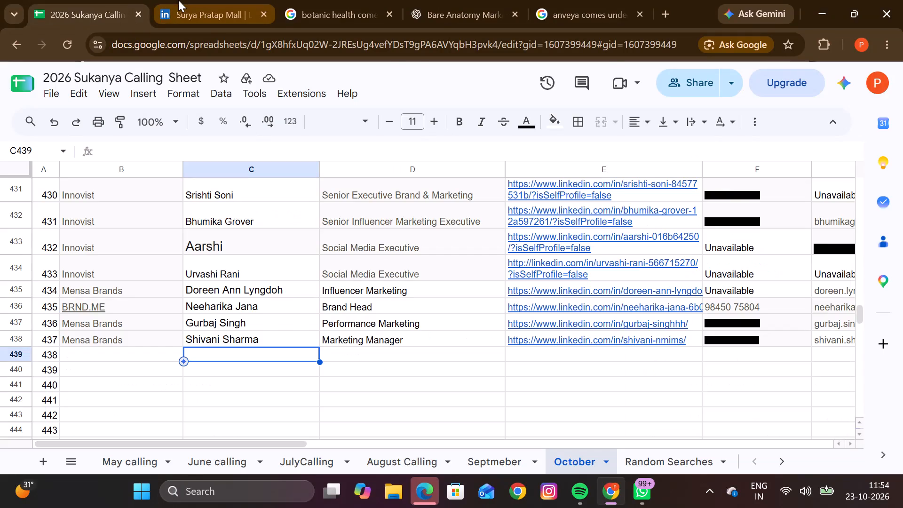
key(ctrl+w)
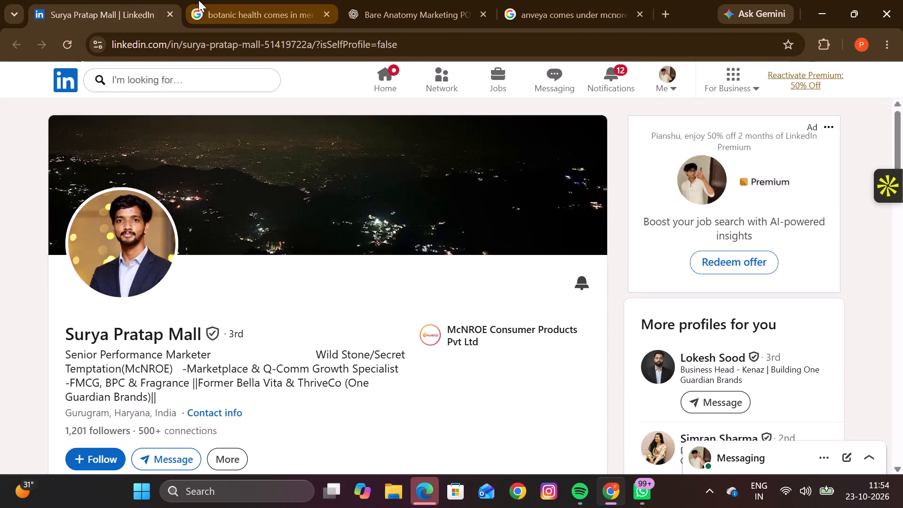
click(205, 0)
key(ctrl+w)
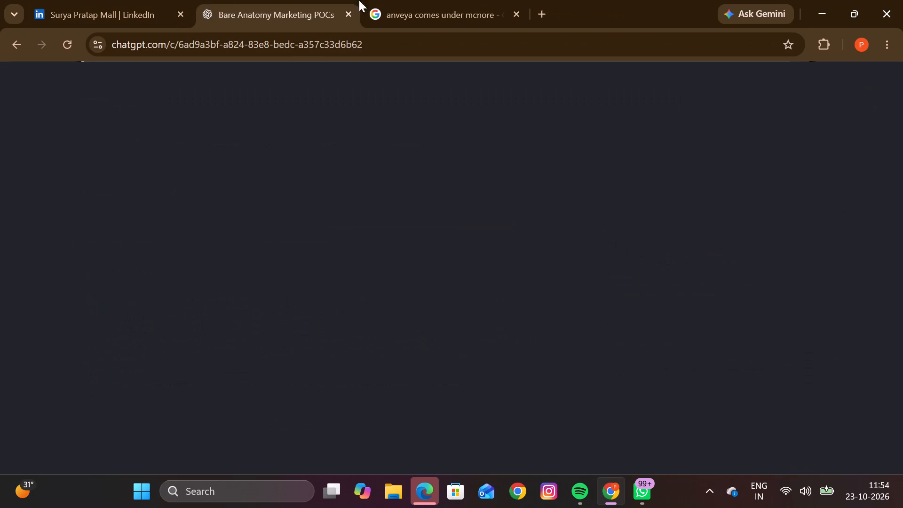
click(411, 0)
key(ctrl+w)
click(161, 0)
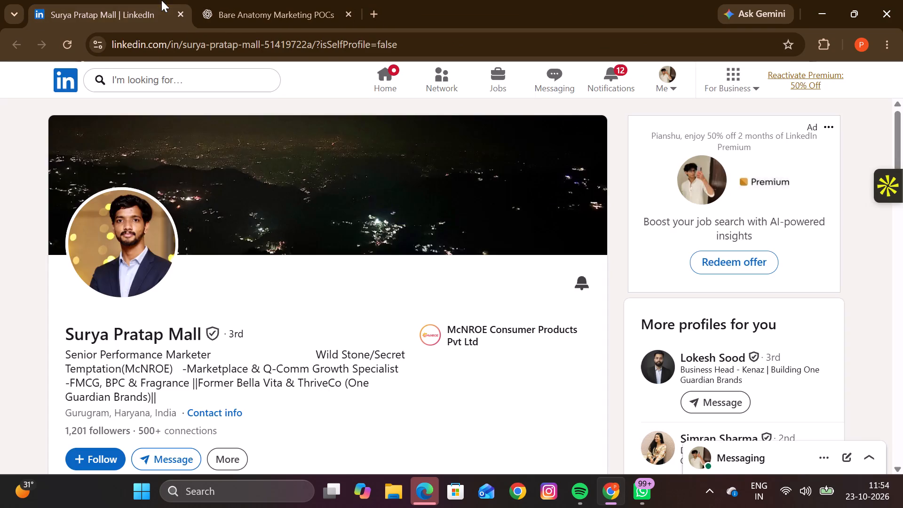
key(ctrl+w)
Reopen the 2026 Sukanya Calling Sheet in a new tab and go to the first empty rows below the Mensa Brands contacts in October.
click(209, 6)
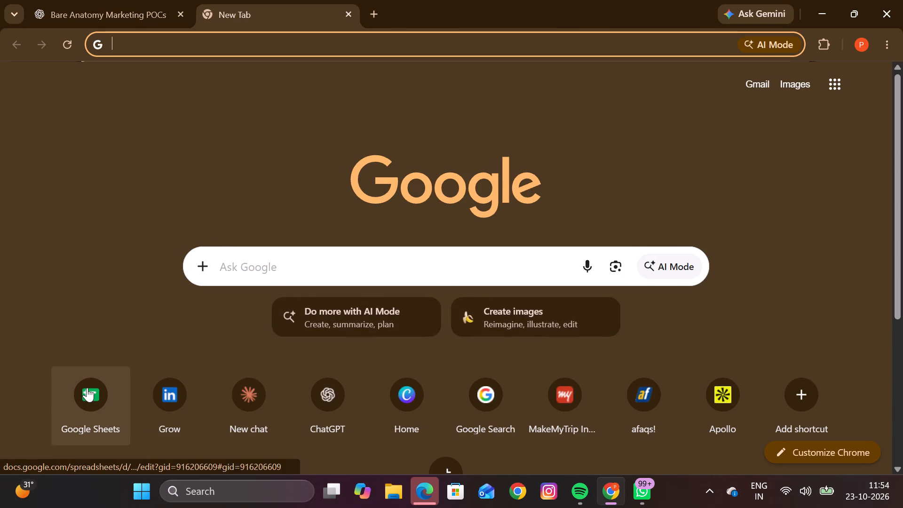
click(87, 388)
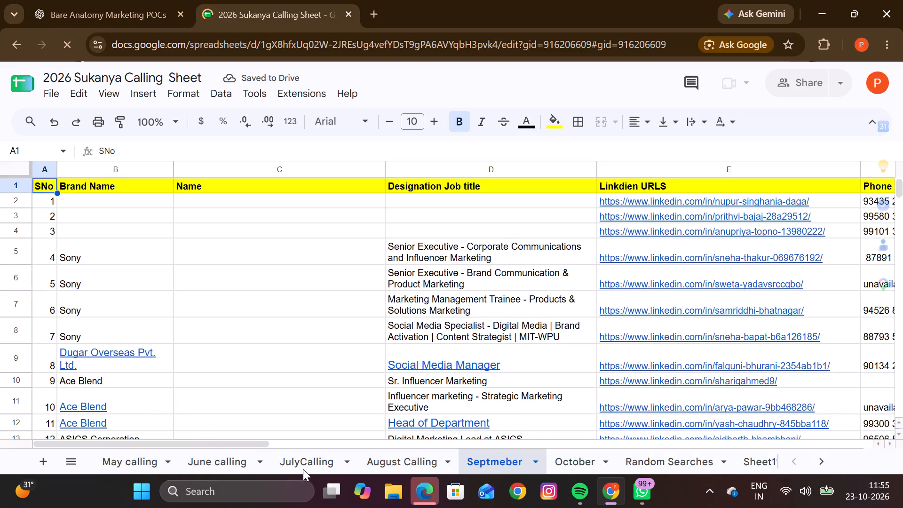
click(571, 450)
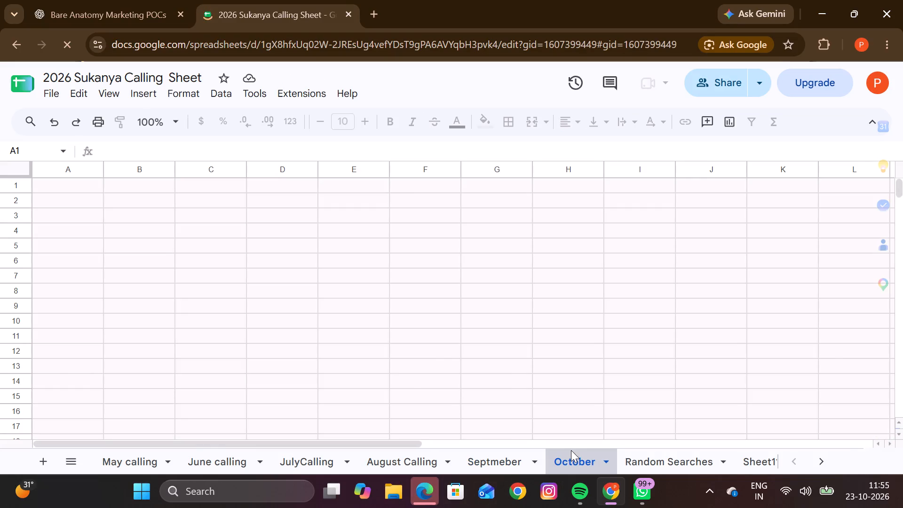
scroll(516, 323, up, 1)
scroll(516, 323, down, 3)
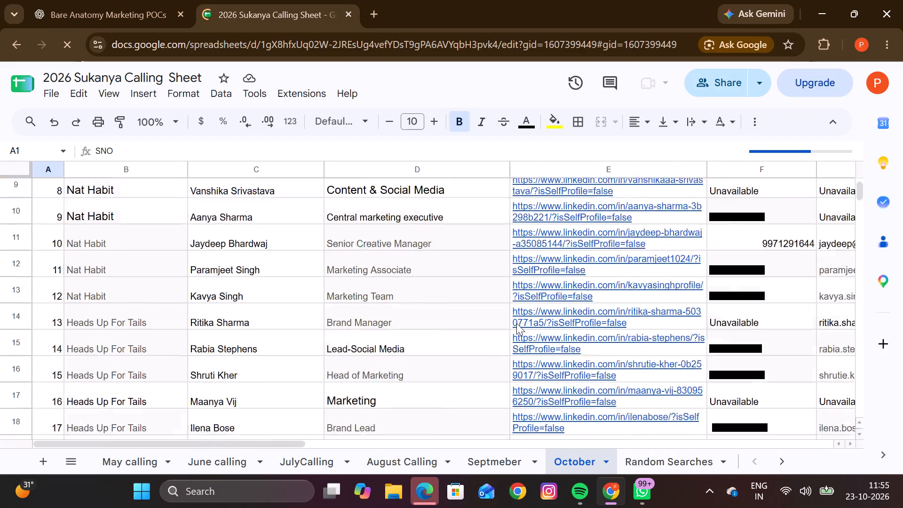
scroll(516, 323, down, 7)
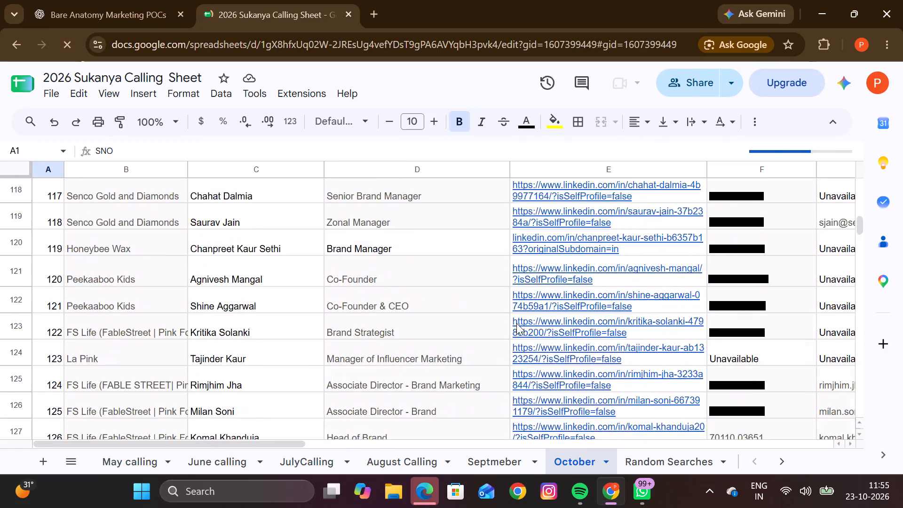
scroll(516, 323, down, 8)
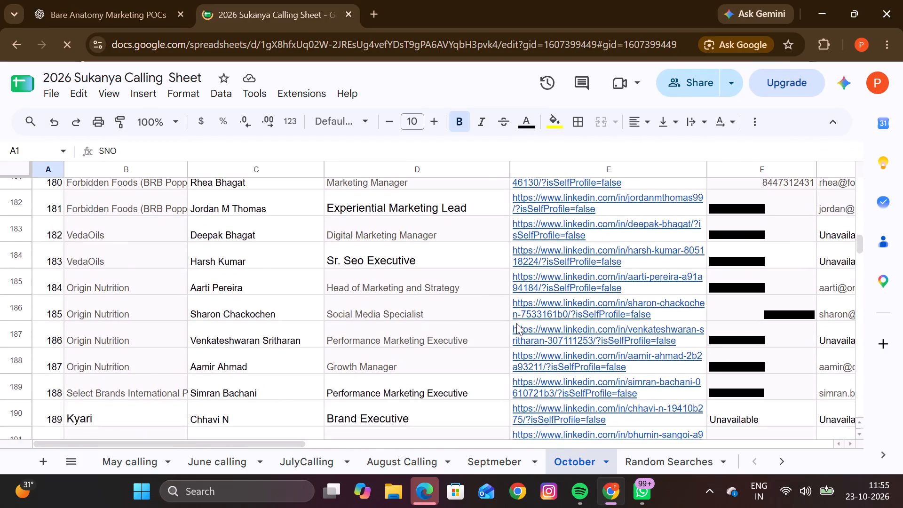
scroll(516, 323, down, 10)
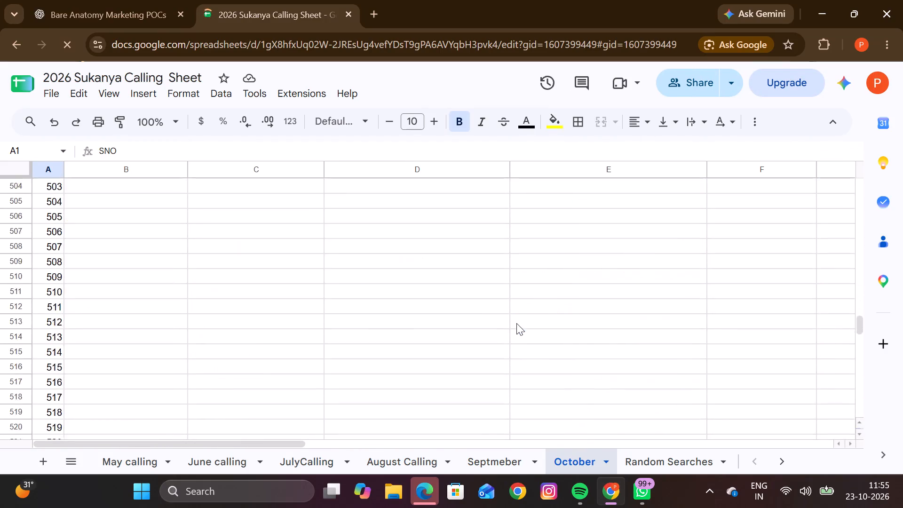
scroll(516, 323, up, 4)
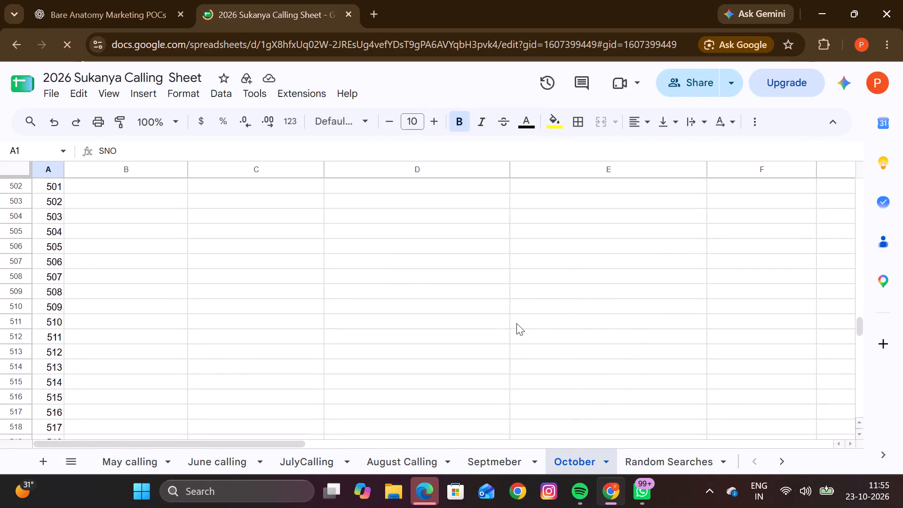
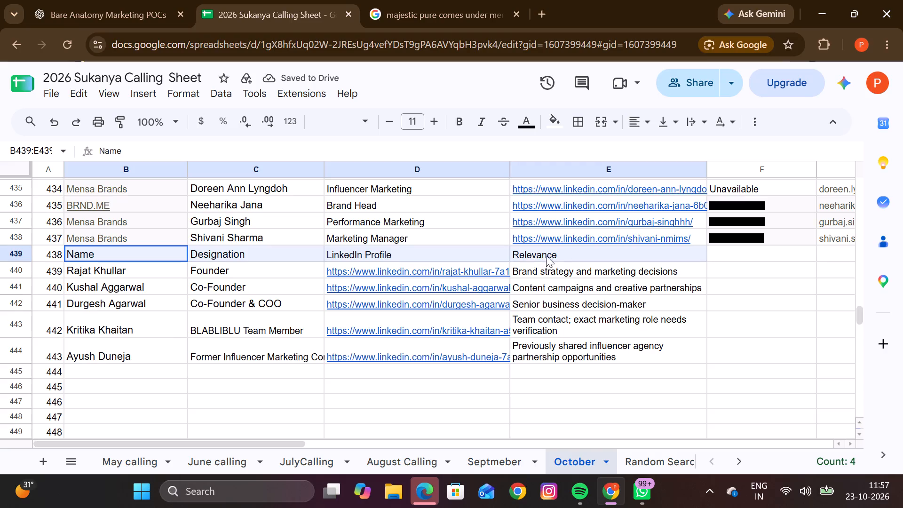
drag(546, 255, 554, 255)
key(BackSpace)
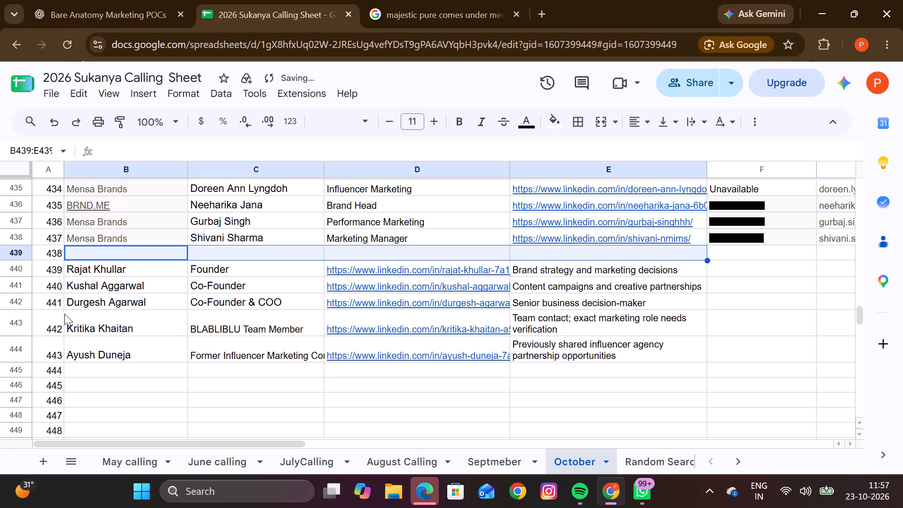
click(0, 250)
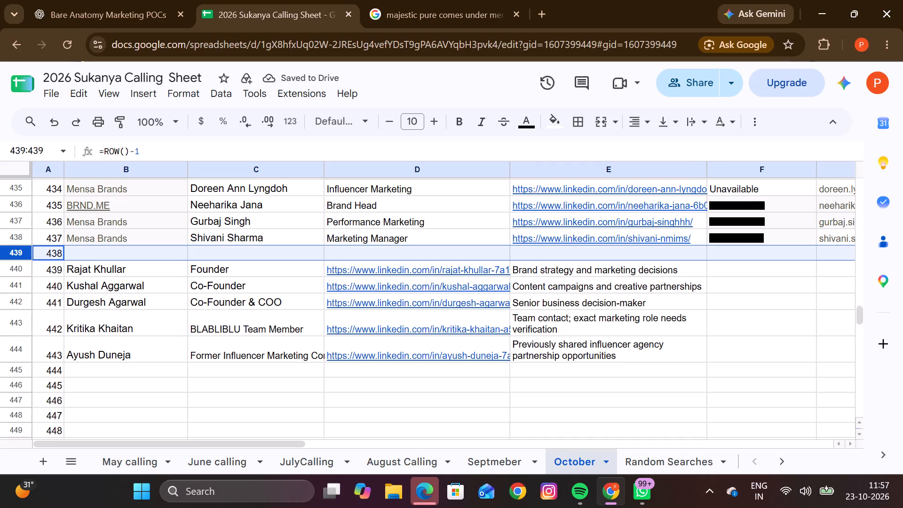
click(13, 250)
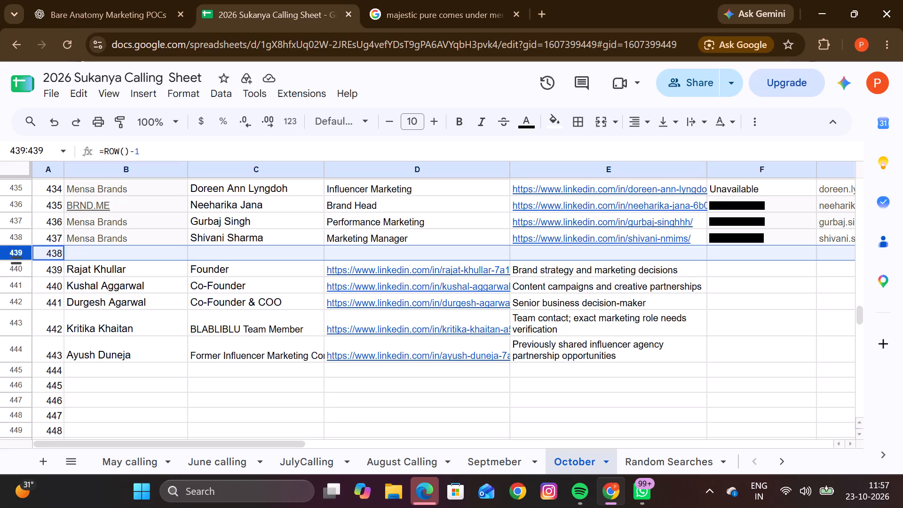
right_click(23, 253)
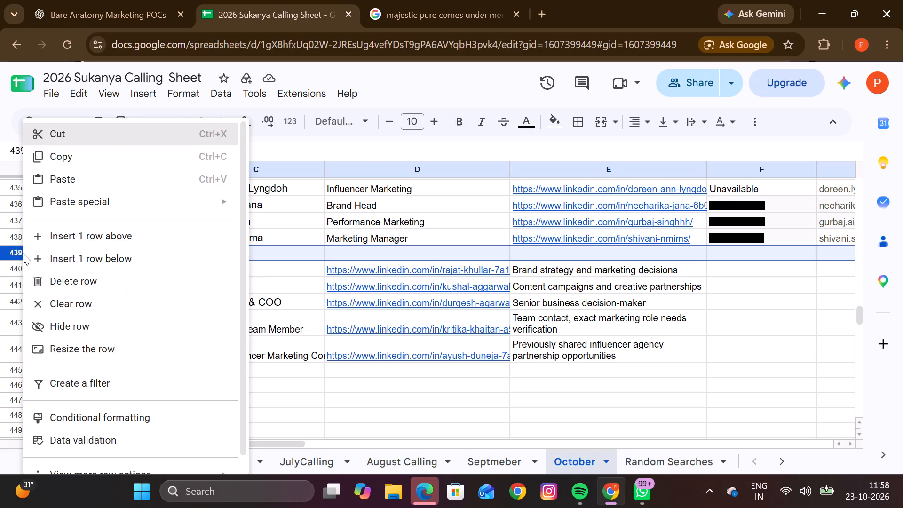
click(48, 291)
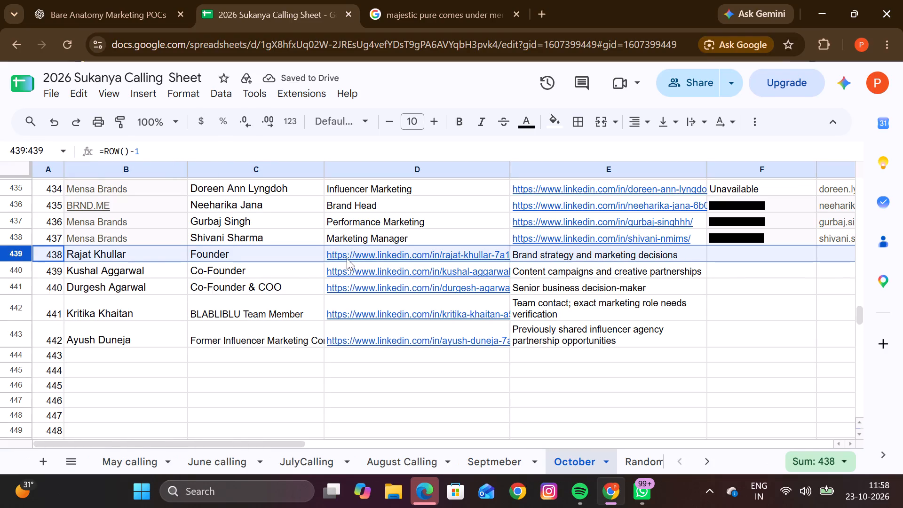
Clear the relevance notes in column E for the five pasted contacts in rows 439 to 443.
drag(533, 256, 545, 328)
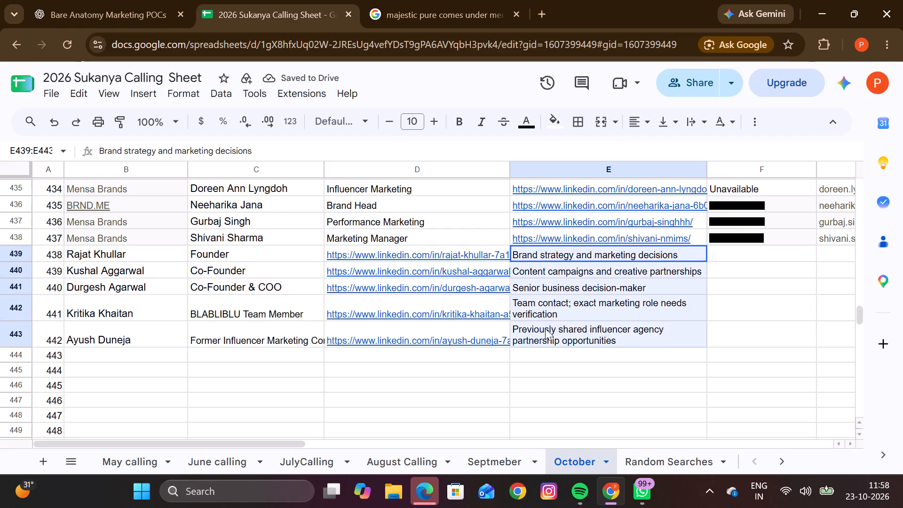
drag(545, 328, 544, 334)
key(BackSpace)
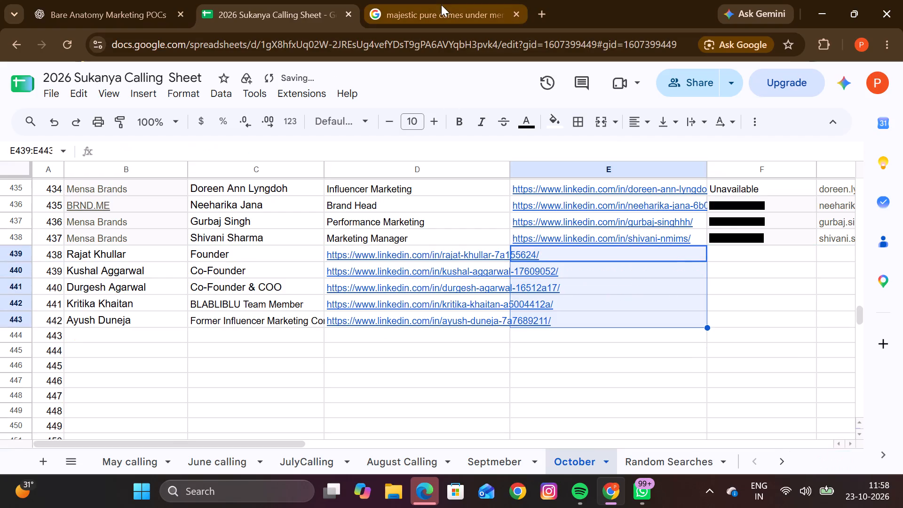
Open the LinkedIn profile of the founder in row 439 and examine the headline, posts and current experience.
click(380, 251)
click(396, 280)
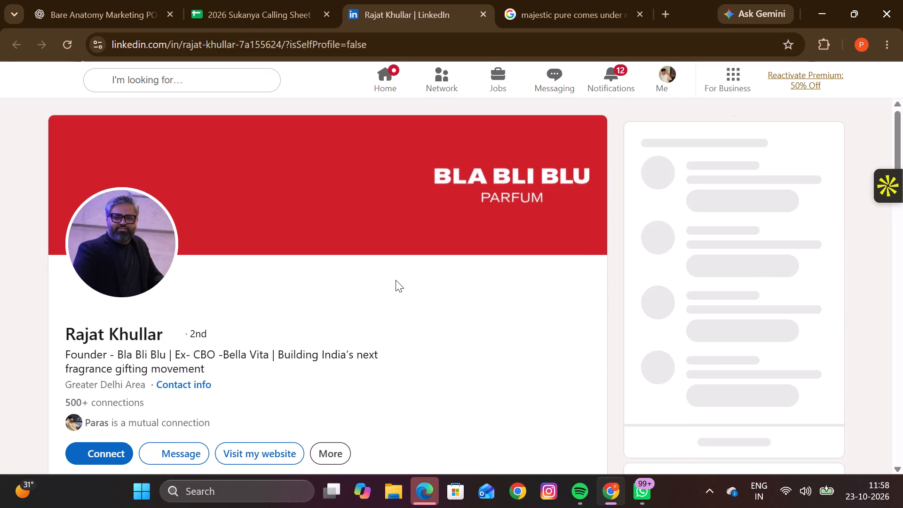
scroll(396, 280, down, 1)
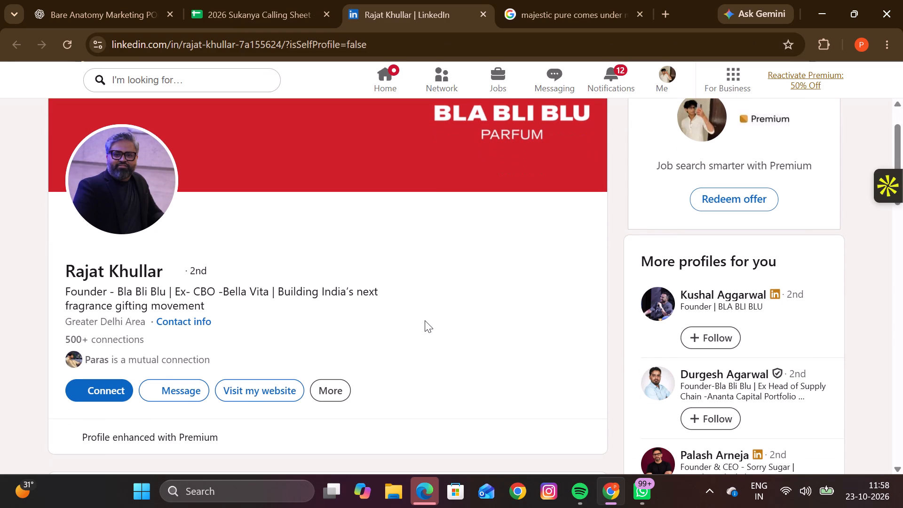
scroll(422, 326, down, 1)
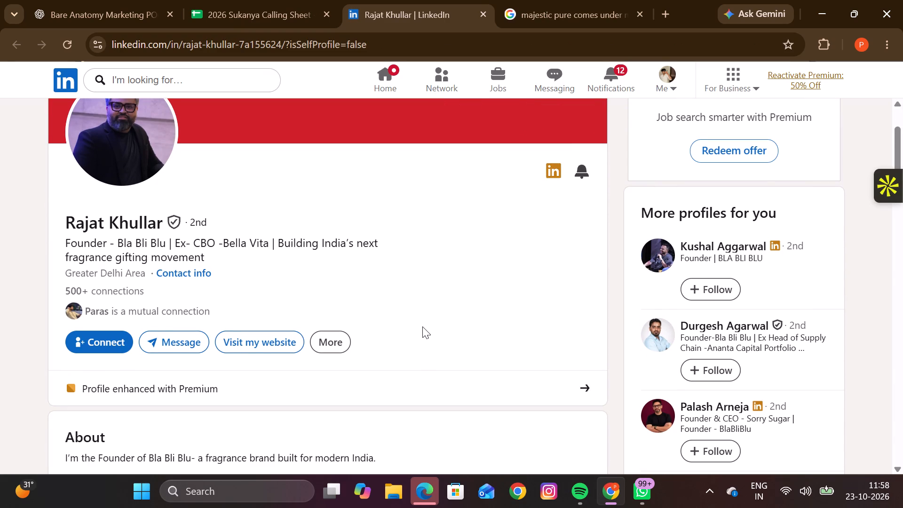
scroll(422, 326, down, 2)
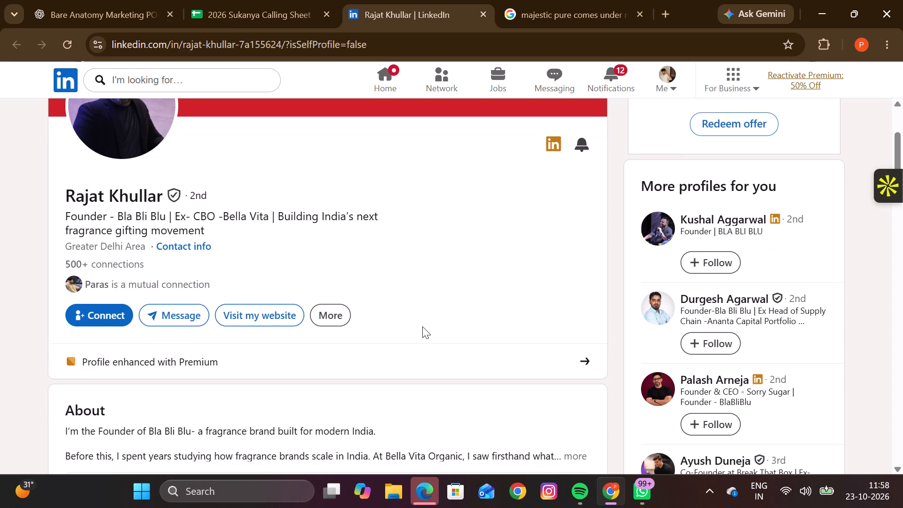
scroll(422, 326, down, 4)
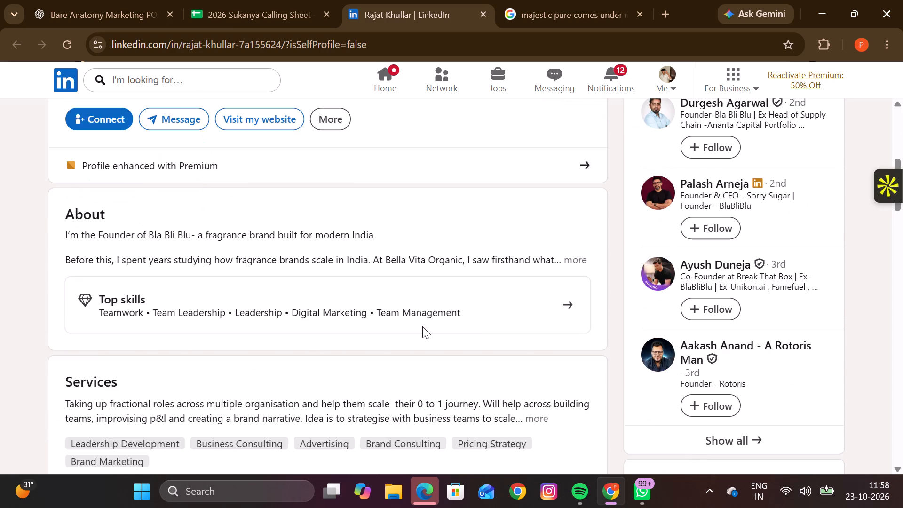
scroll(422, 326, down, 1)
scroll(422, 326, up, 4)
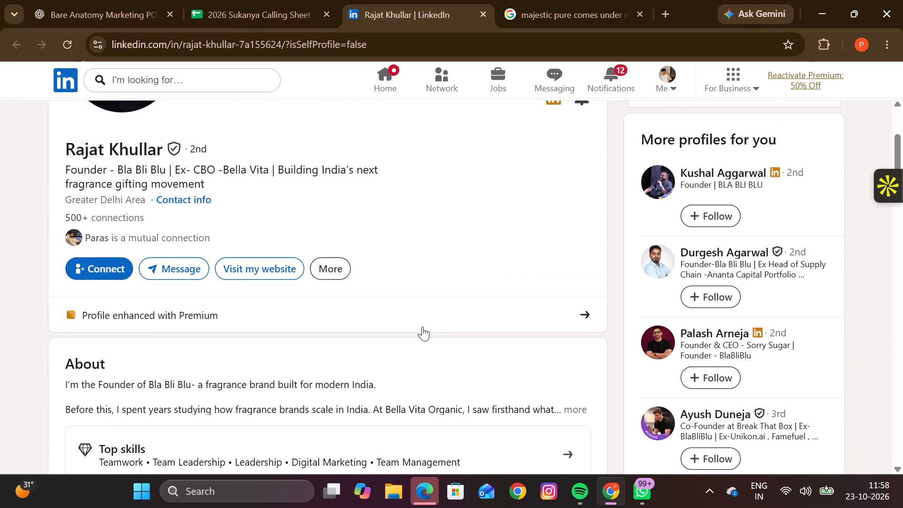
scroll(422, 326, up, 1)
scroll(422, 326, down, 4)
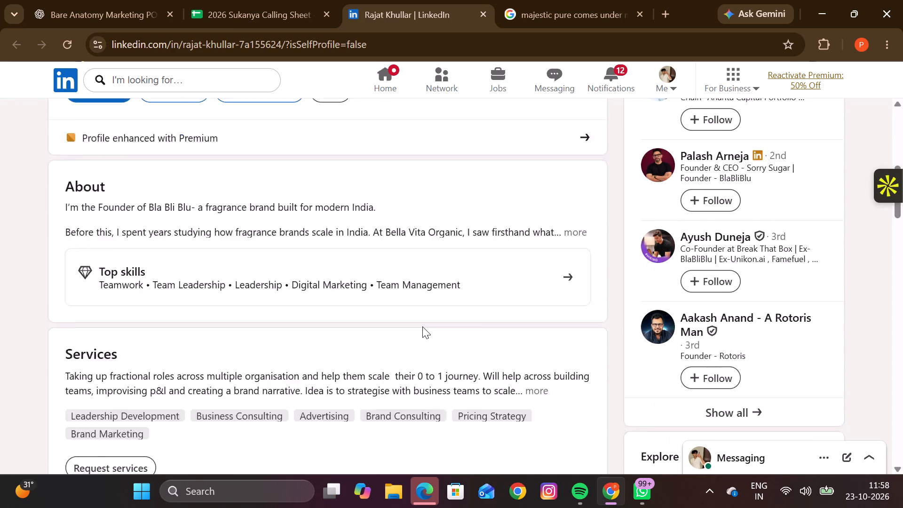
scroll(422, 326, down, 7)
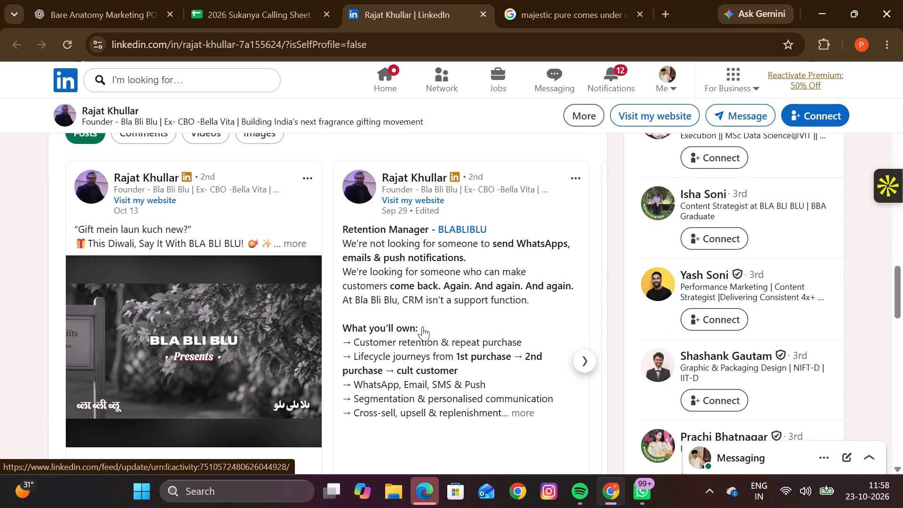
scroll(422, 326, down, 3)
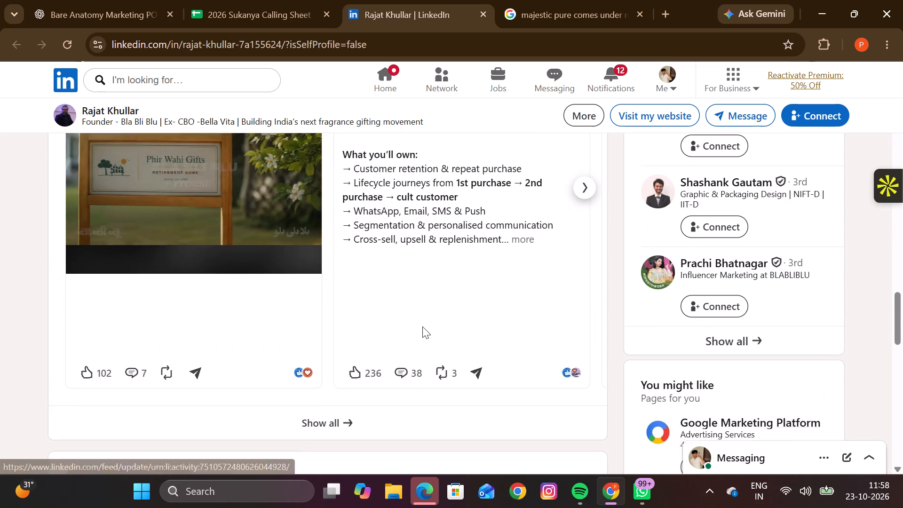
scroll(422, 326, down, 2)
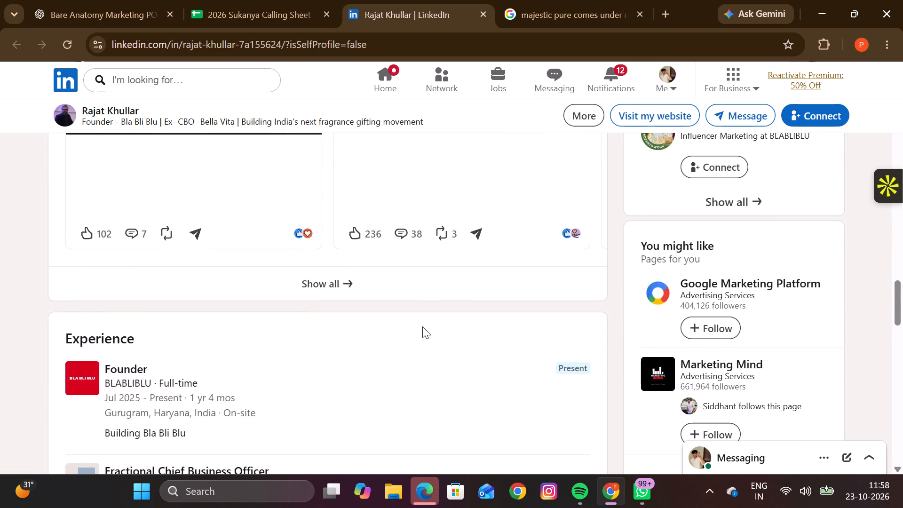
Open the BLABLIBLU company page from the founder's experience and bring up its full list of employees working in Marketing.
click(89, 381)
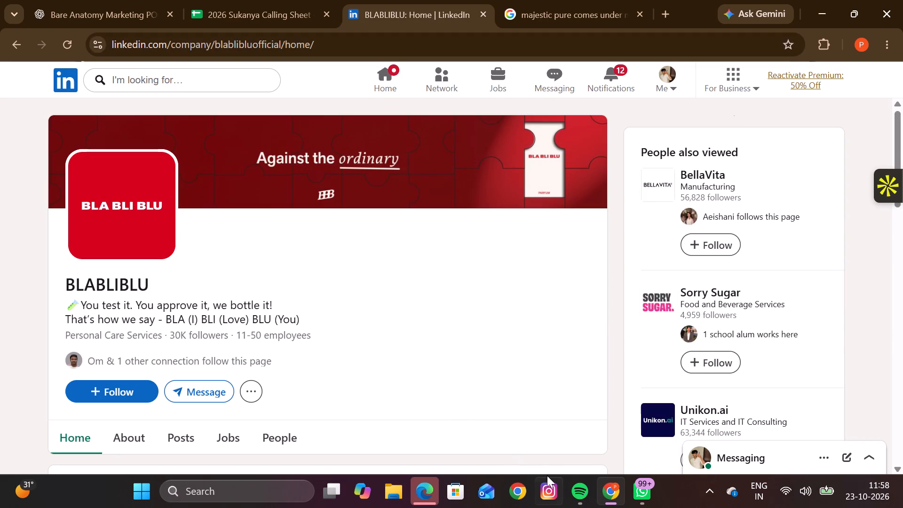
scroll(483, 327, down, 3)
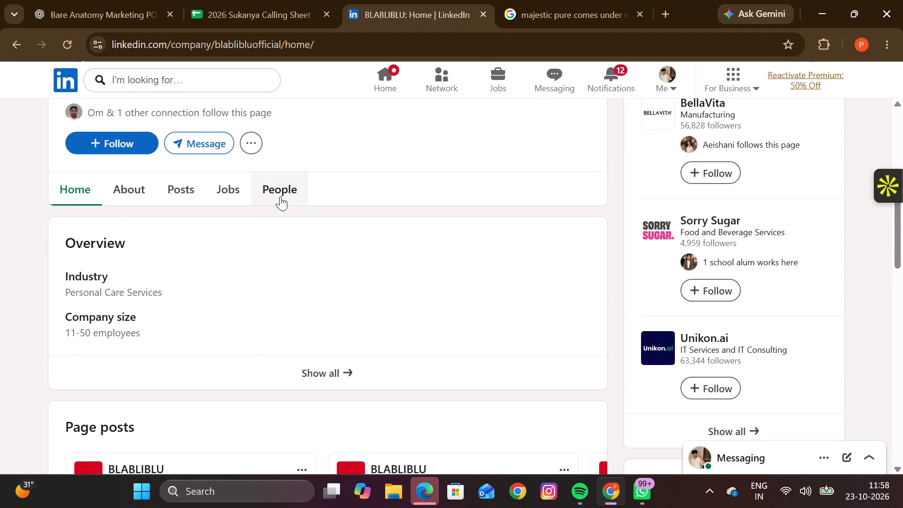
click(280, 196)
scroll(280, 196, down, 3)
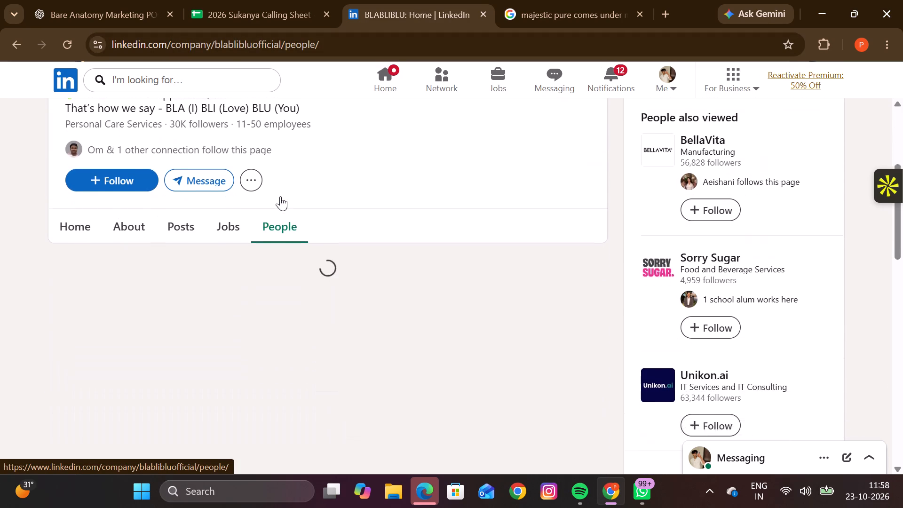
scroll(280, 196, down, 1)
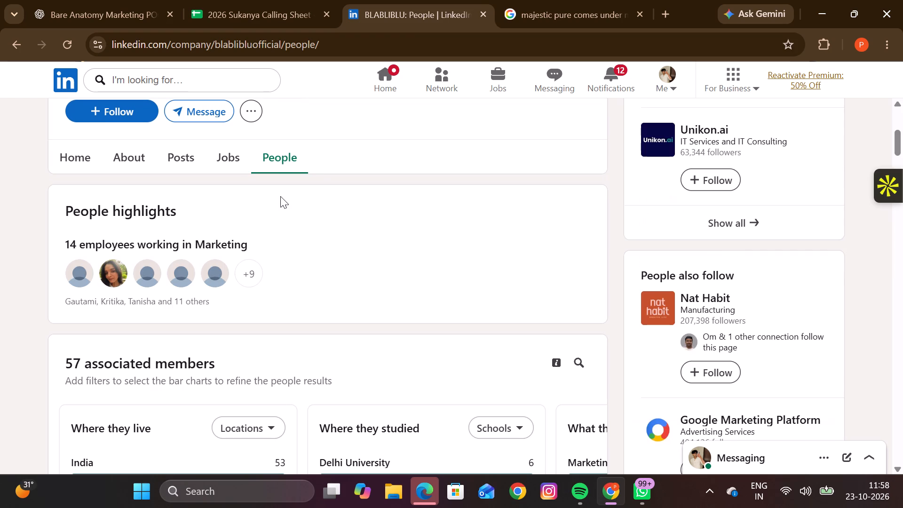
scroll(280, 196, down, 1)
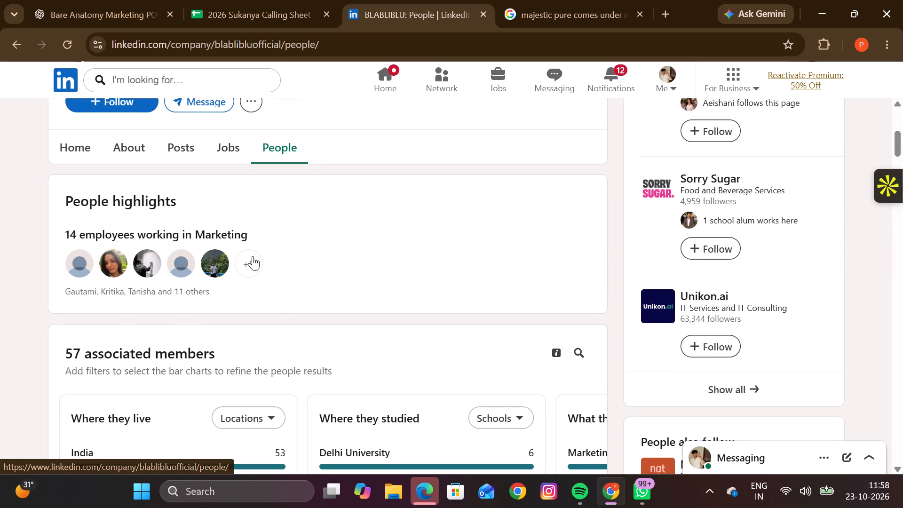
click(253, 256)
In the October sheet, clear the names, designations and LinkedIn links of the five BLABLIBLU contacts in B439:D443.
click(248, 0)
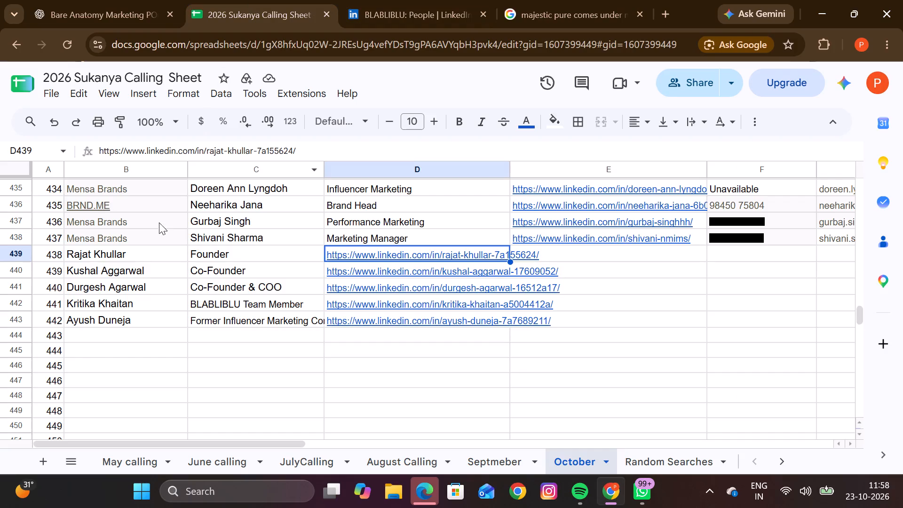
drag(132, 248, 234, 270)
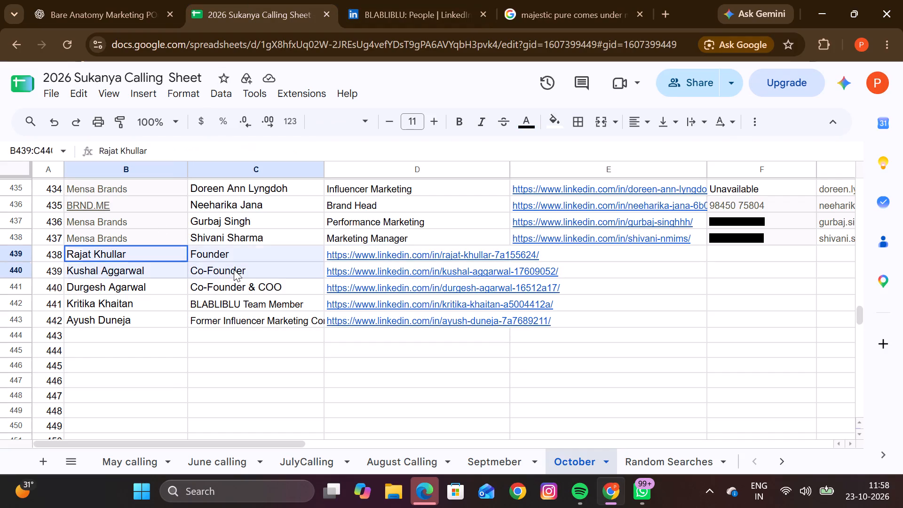
drag(234, 270, 331, 326)
key(Delete)
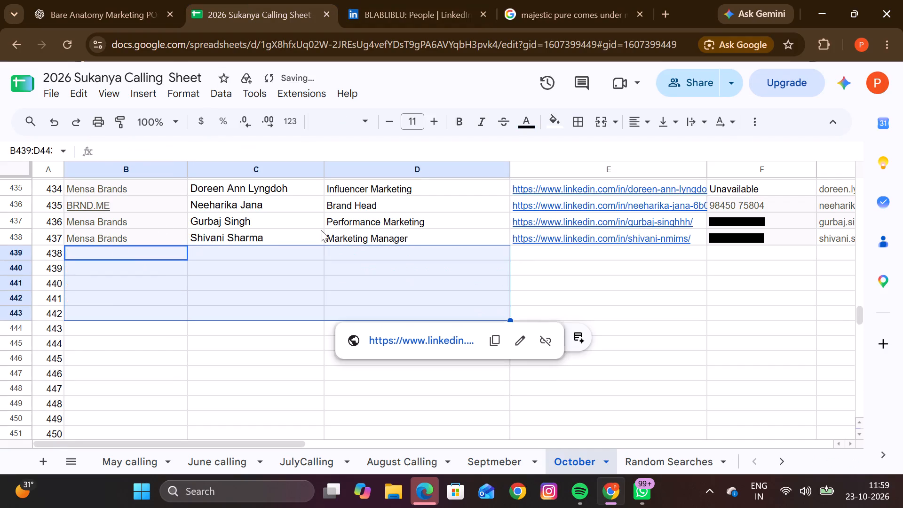
Open the LinkedIn profile of the "Brand @ BLABLIBLU" employee from the marketing list and put its URL on the clipboard.
click(395, 0)
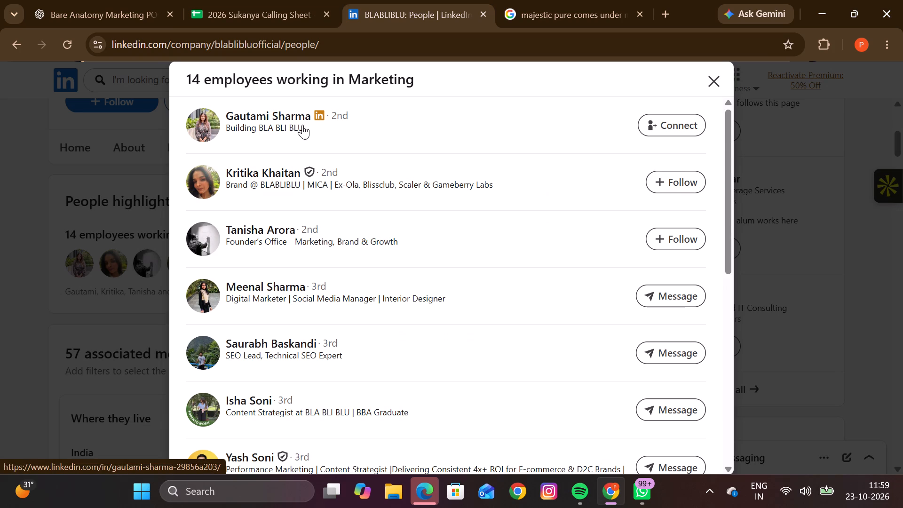
click(280, 168)
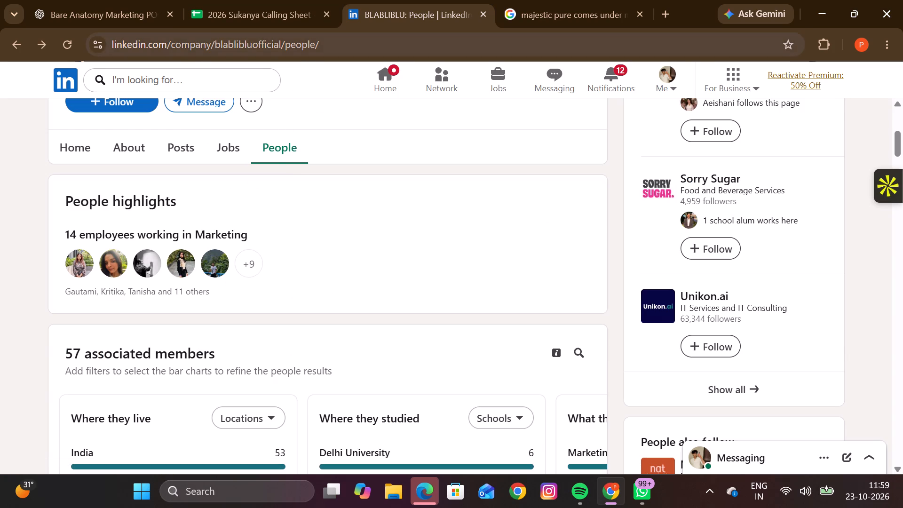
click(315, 46)
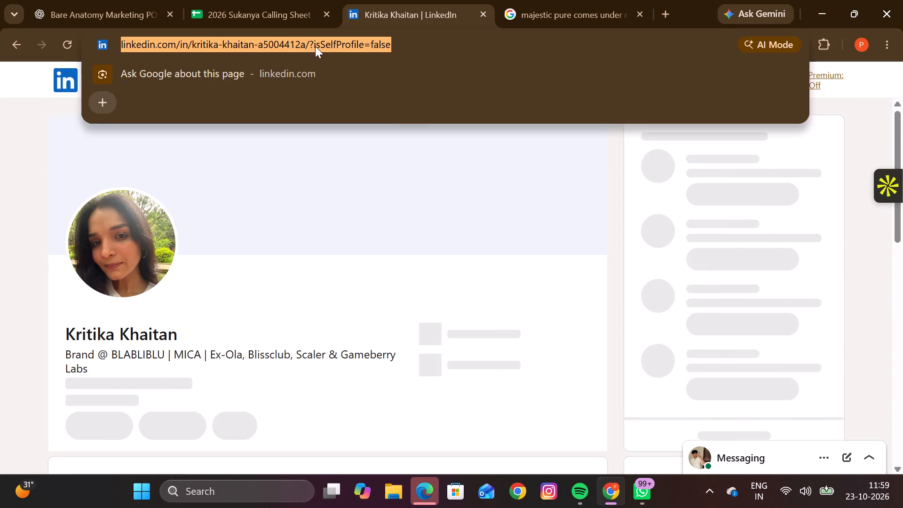
key(ctrl+x)
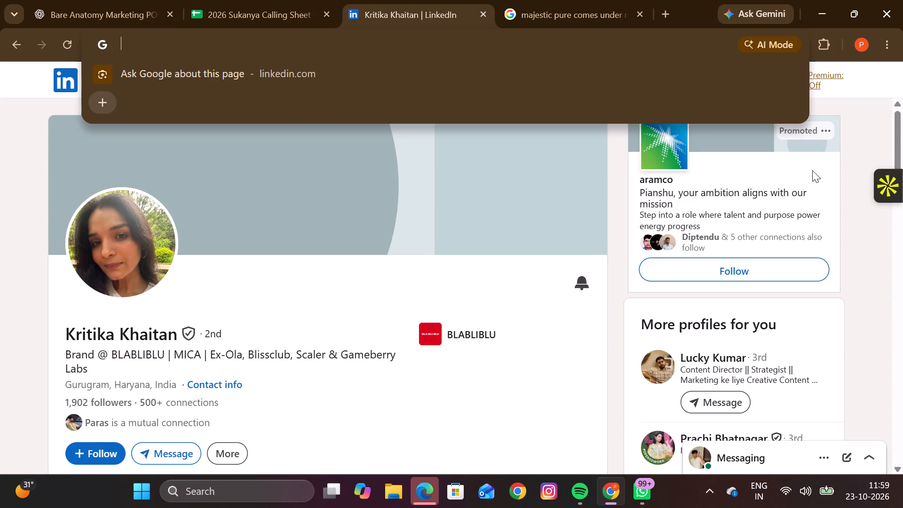
Bring up the Apollo record for the open "Brand @ BLABLIBLU" LinkedIn profile and access the contact's details.
click(879, 189)
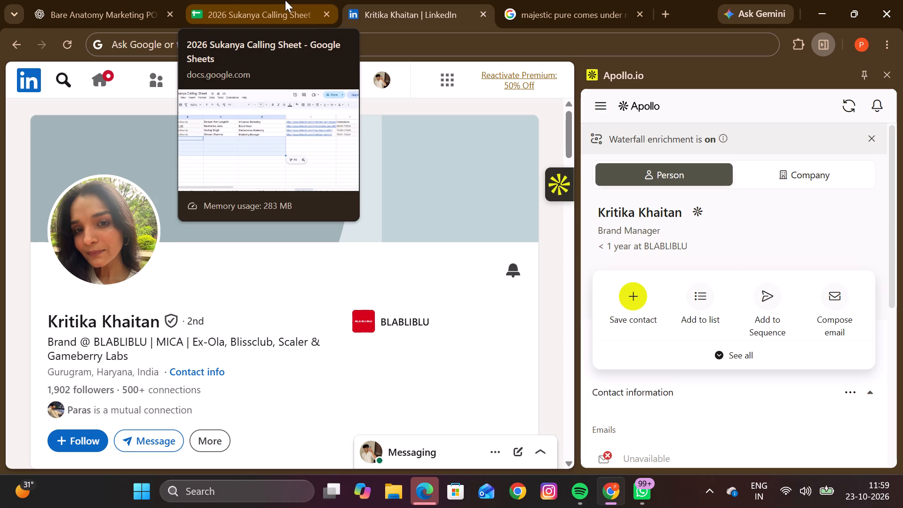
scroll(651, 207, down, 4)
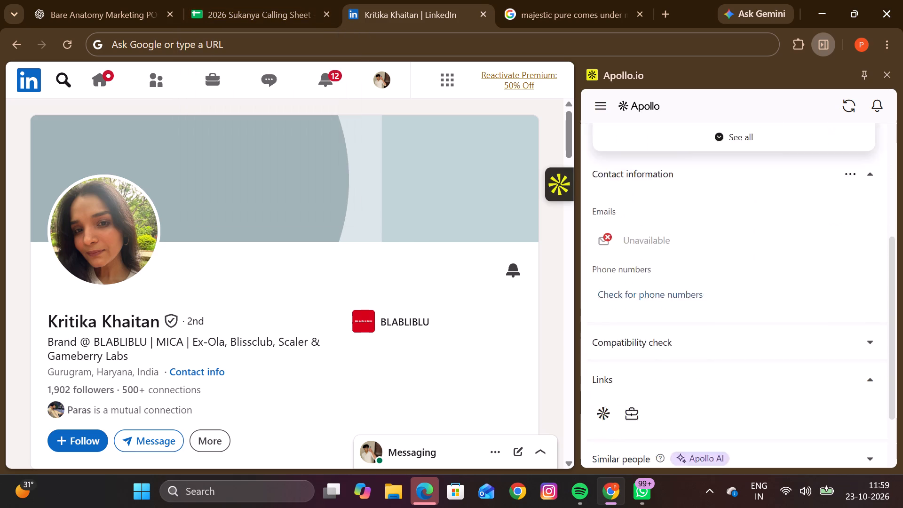
click(657, 239)
scroll(657, 239, up, 6)
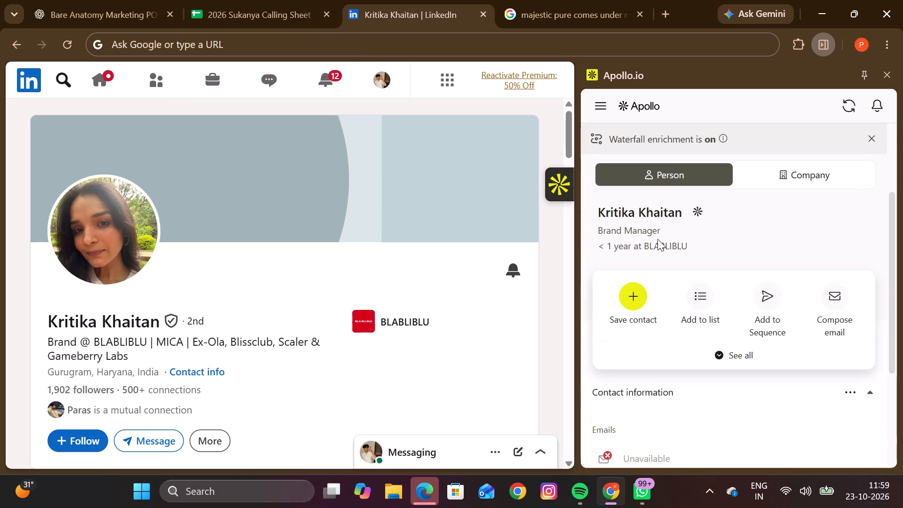
double_click(691, 218)
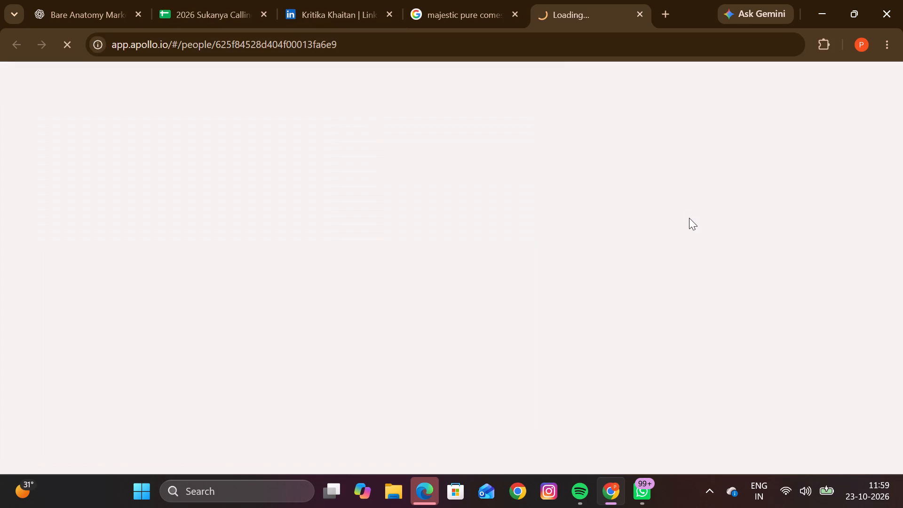
click(306, 0)
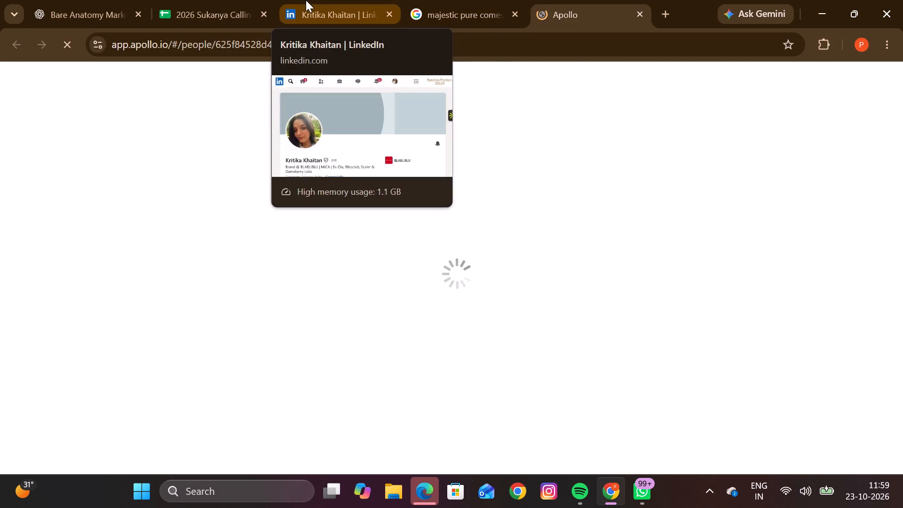
click(642, 19)
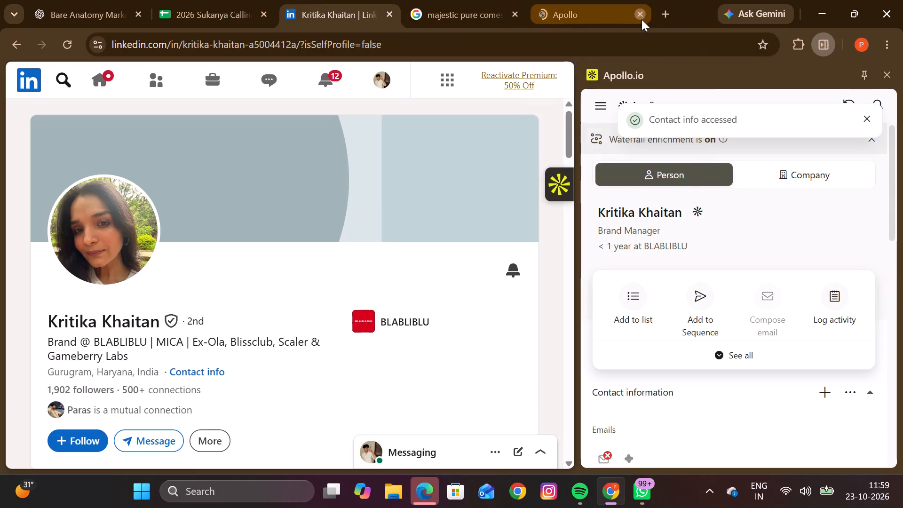
Copy the contact's name and mobile number from the Apollo record so both are on the clipboard history.
drag(598, 211, 653, 203)
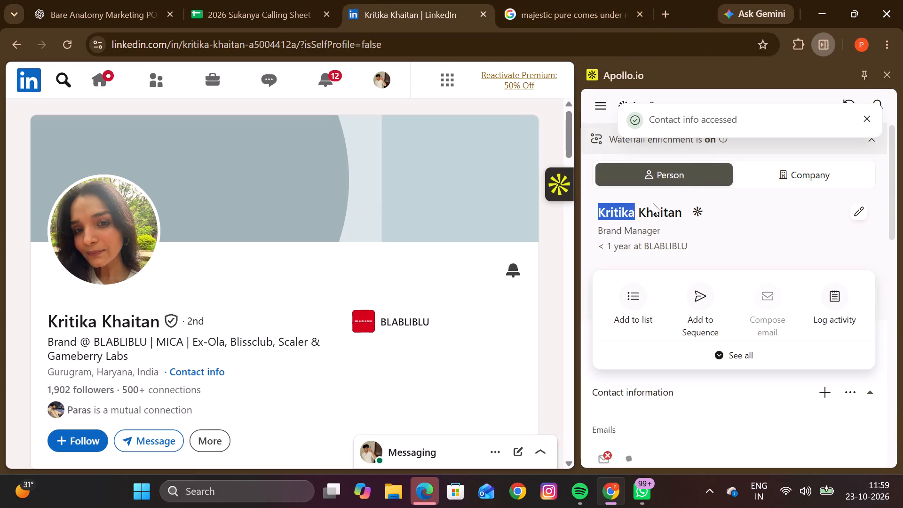
drag(653, 203, 693, 199)
key(ctrl+c)
scroll(693, 199, down, 2)
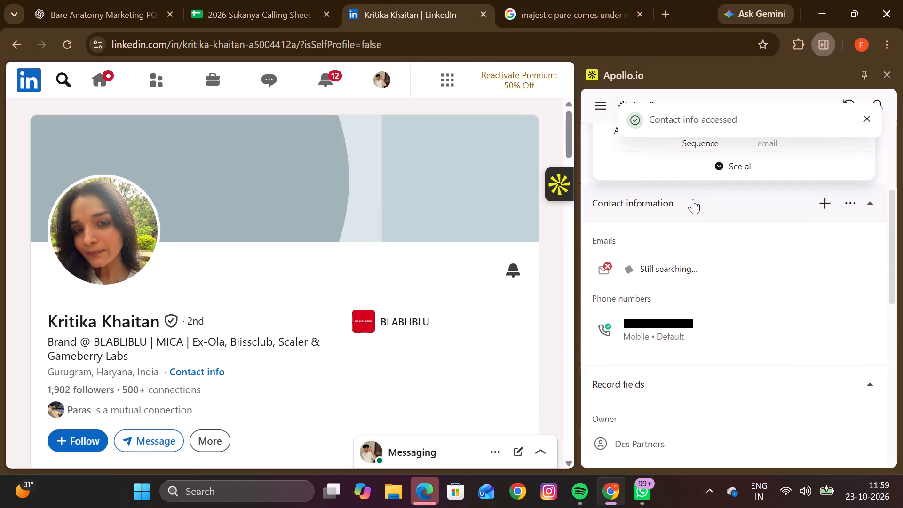
drag(702, 317, 644, 316)
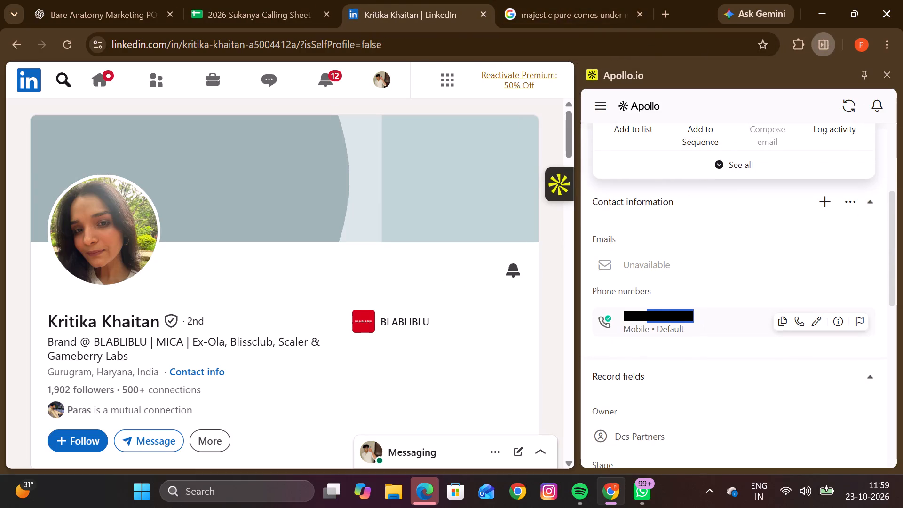
drag(644, 316, 641, 317)
key(ctrl+c)
In the October sheet, put the contact's phone number in F439 and enter Unavailable as the email in G439.
click(258, 0)
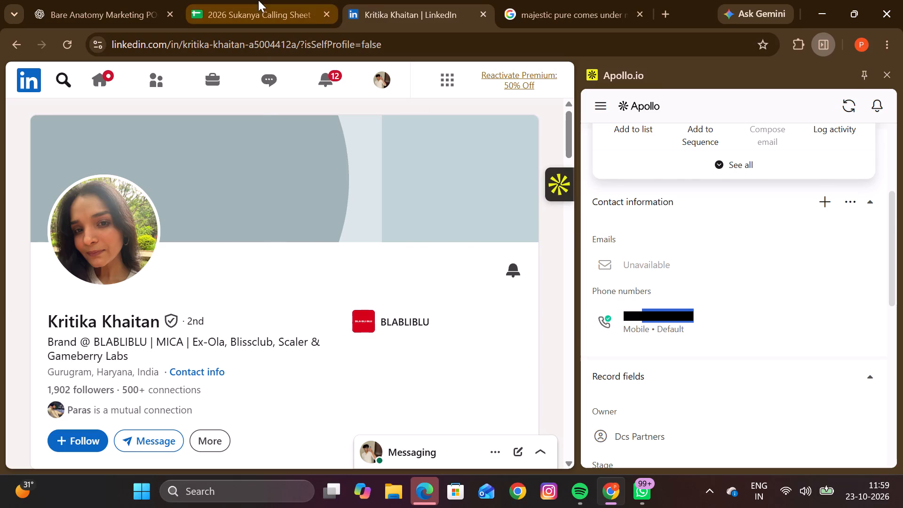
click(736, 250)
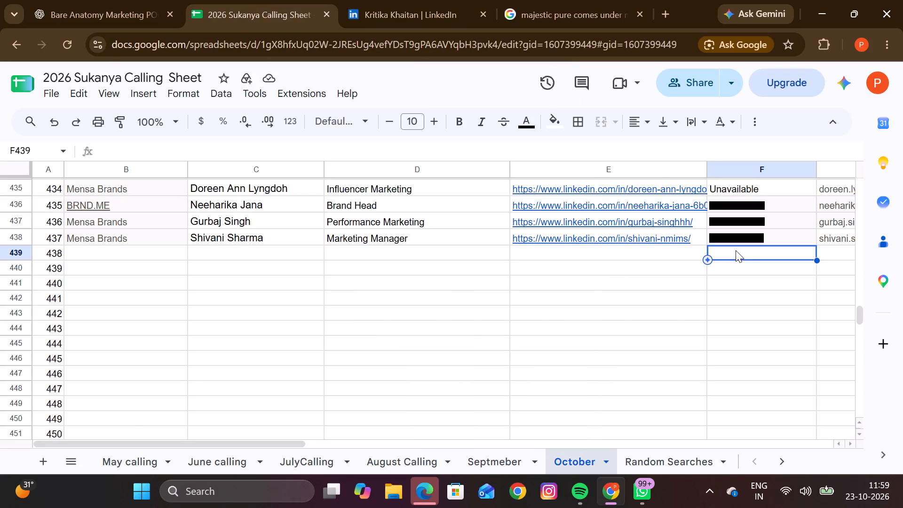
key(ctrl+v)
click(836, 258)
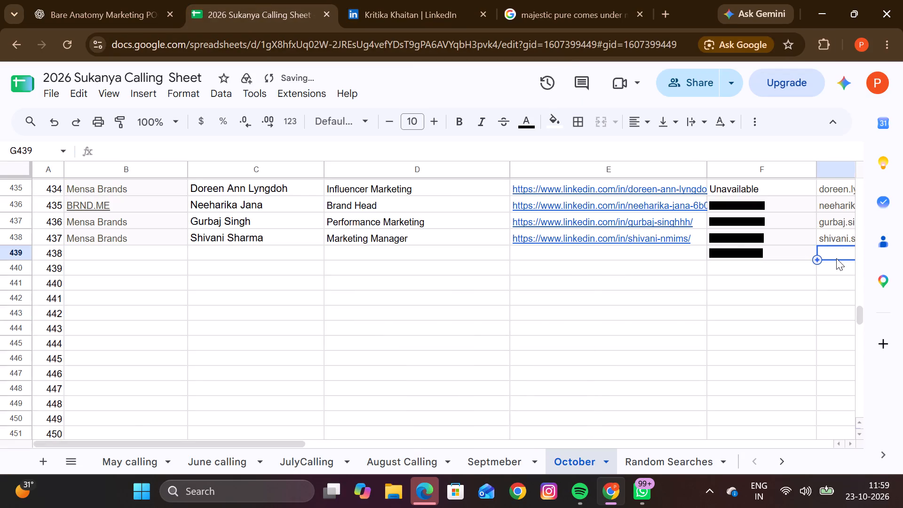
key(Left)
Put the contact's copied LinkedIn profile URL in E439.
key(Left)
key(Left)
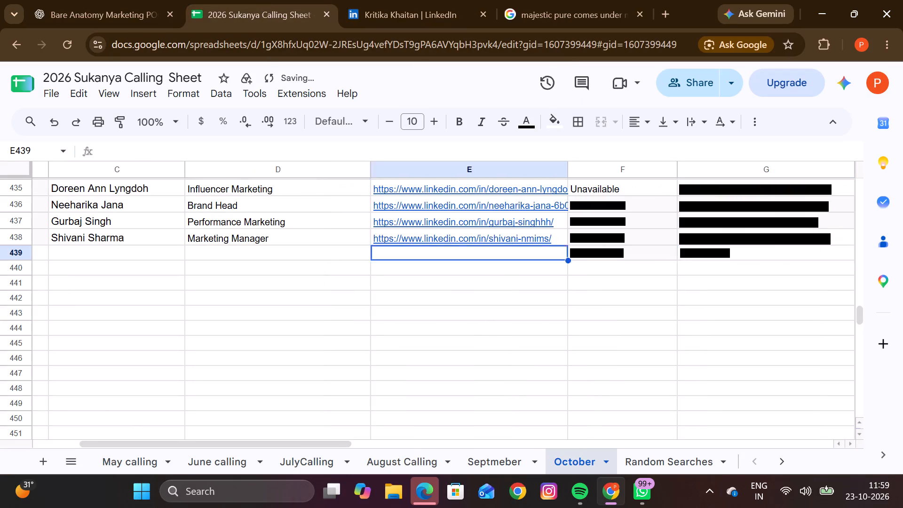
key(Right)
key(super+v)
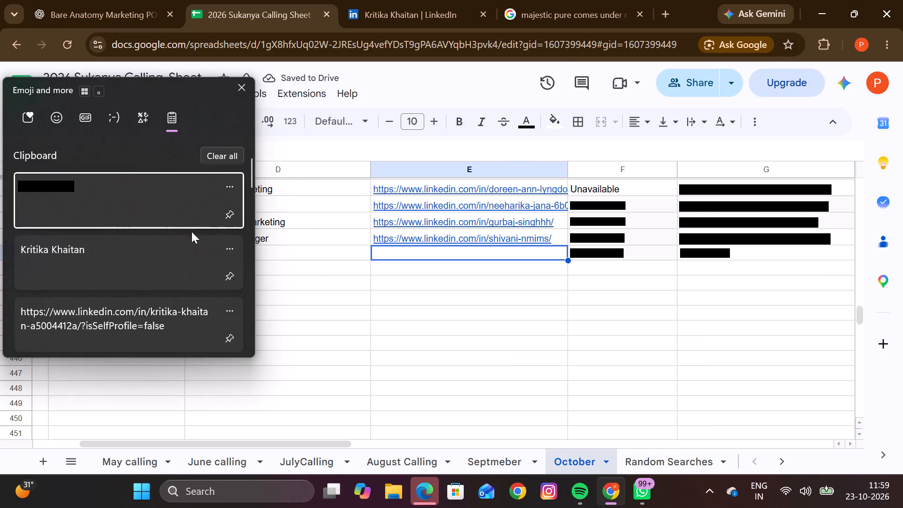
click(119, 319)
key(ctrl+v)
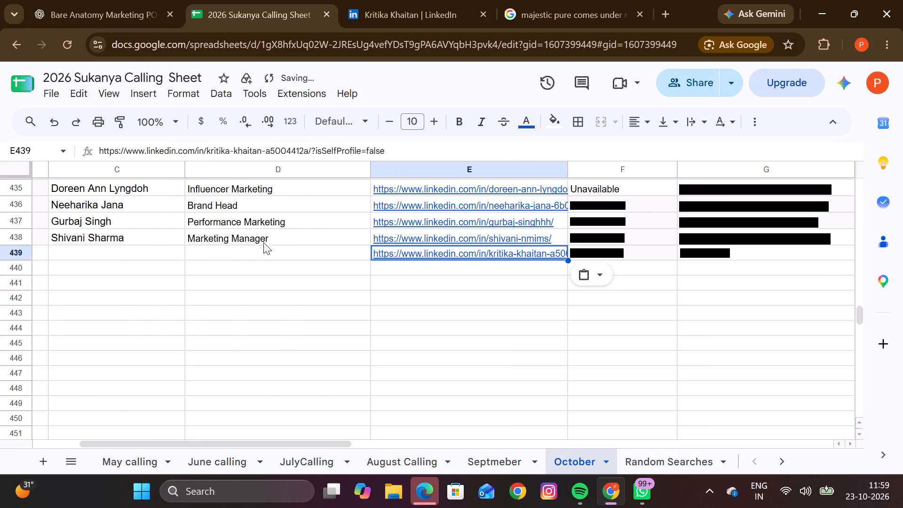
Enter the designation Brand Manager in D439 and put the contact's copied name in C439.
click(246, 255)
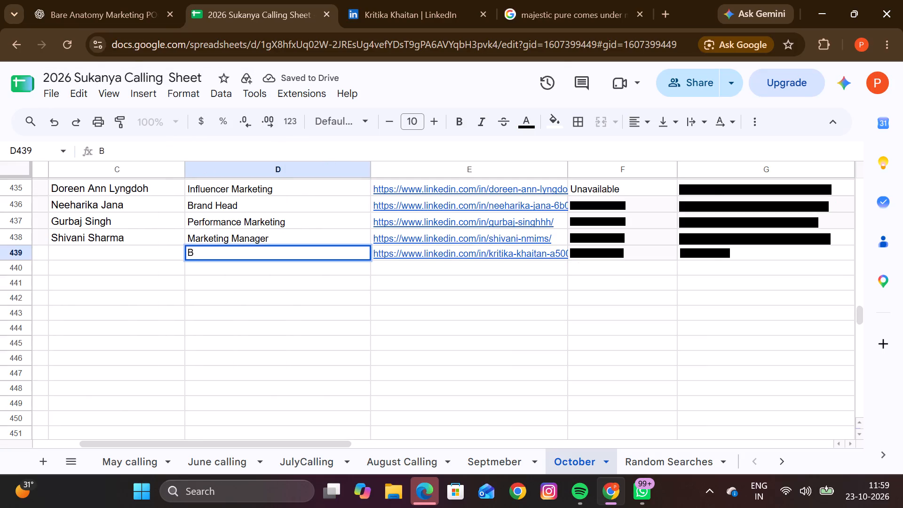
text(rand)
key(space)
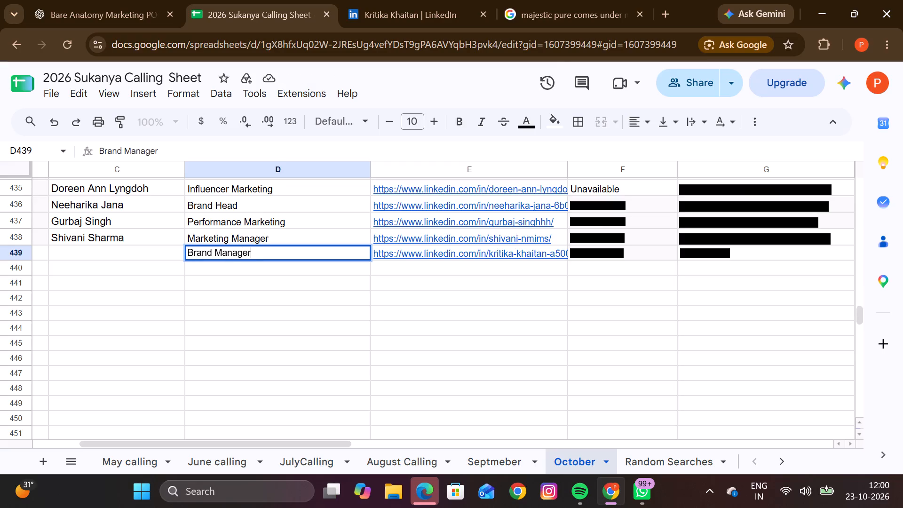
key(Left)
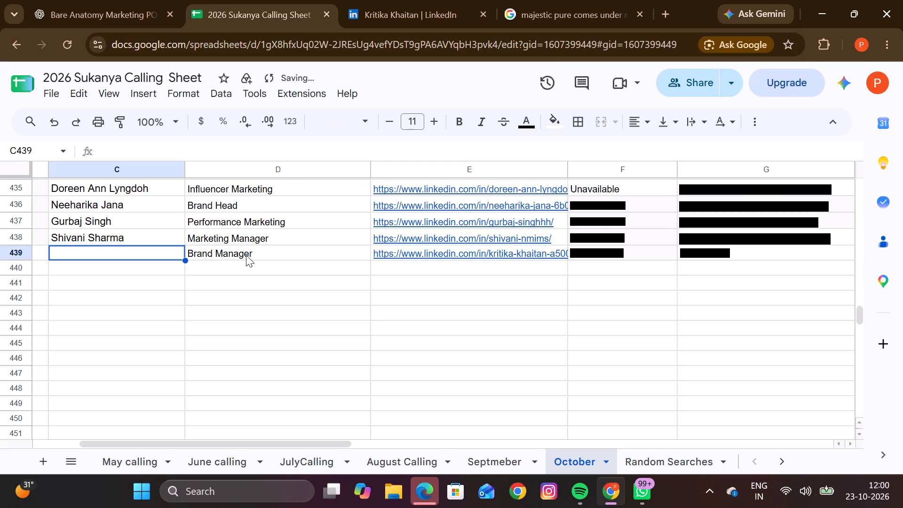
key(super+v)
click(139, 265)
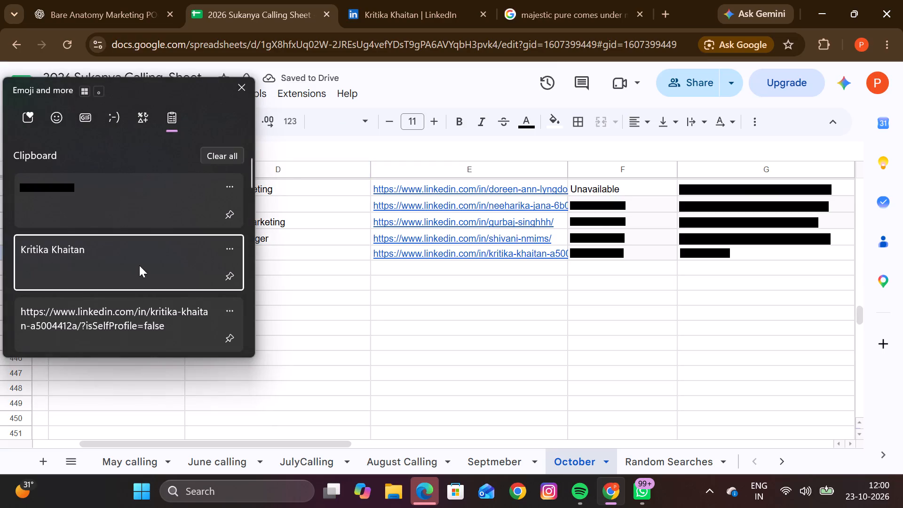
key(ctrl+v)
Copy the company name BLABLIBLU from the contact's Apollo record into B439 of the October sheet.
scroll(139, 265, right, 2)
click(121, 243)
key(super+v)
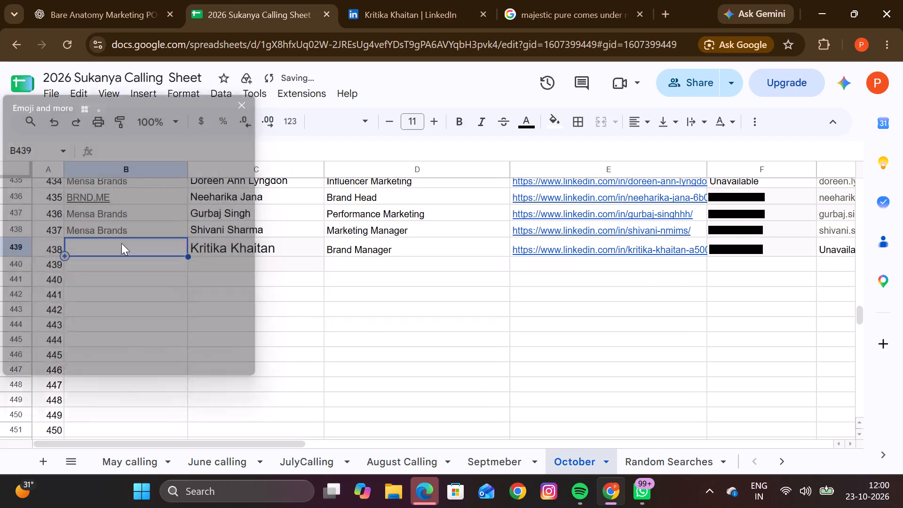
scroll(121, 243, down, 3)
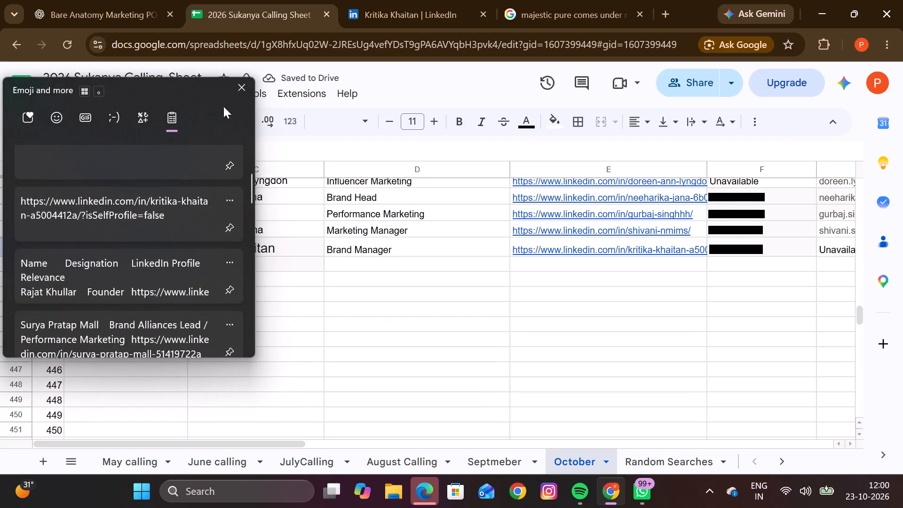
click(244, 90)
click(417, 0)
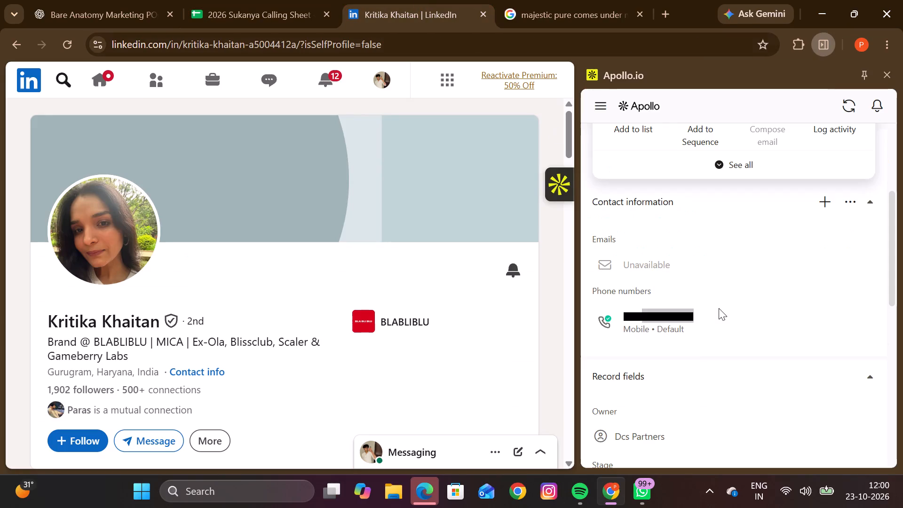
scroll(719, 308, up, 5)
click(690, 237)
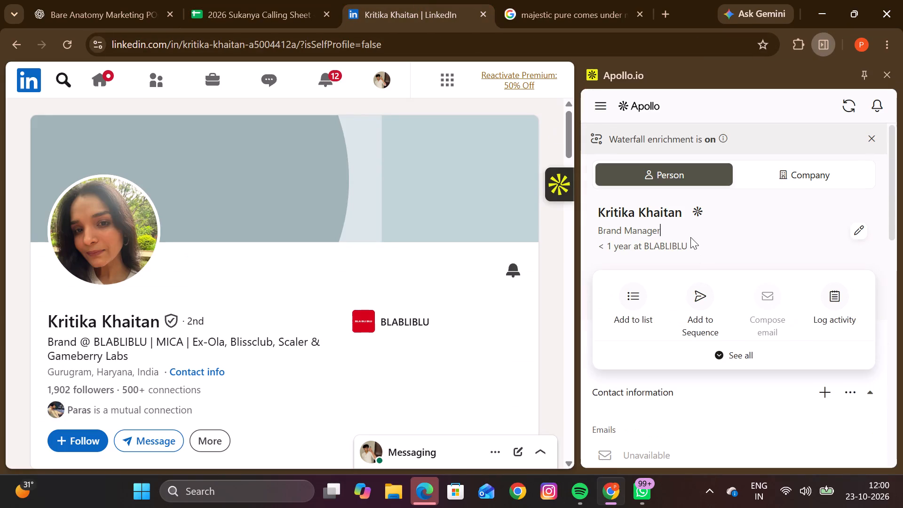
click(688, 241)
drag(696, 243, 654, 246)
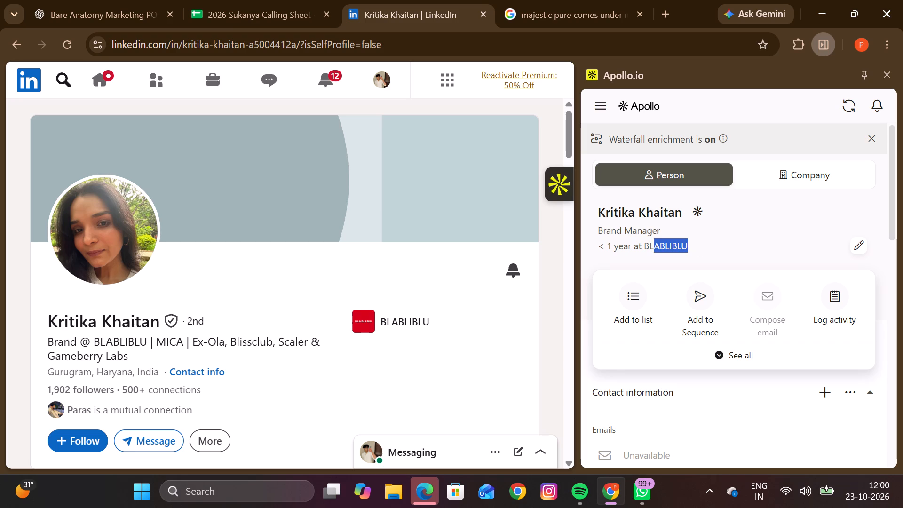
drag(654, 246, 643, 247)
key(ctrl+c)
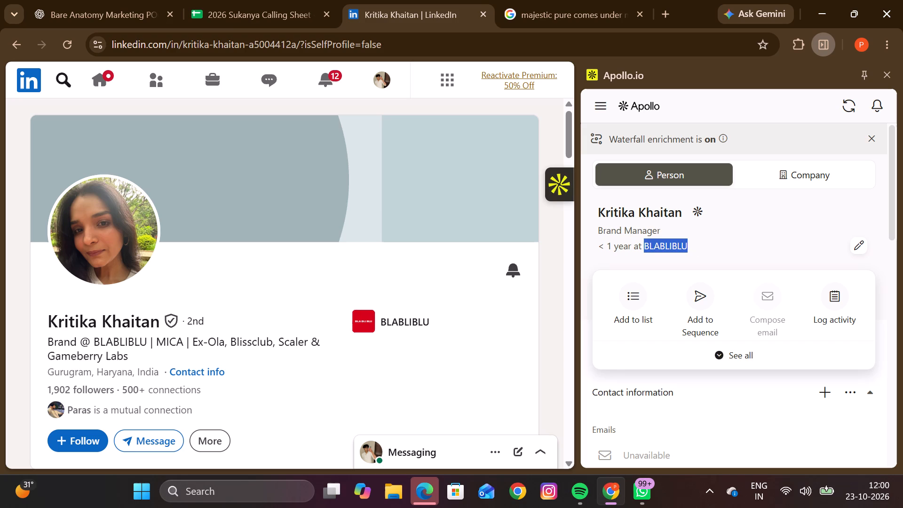
click(297, 0)
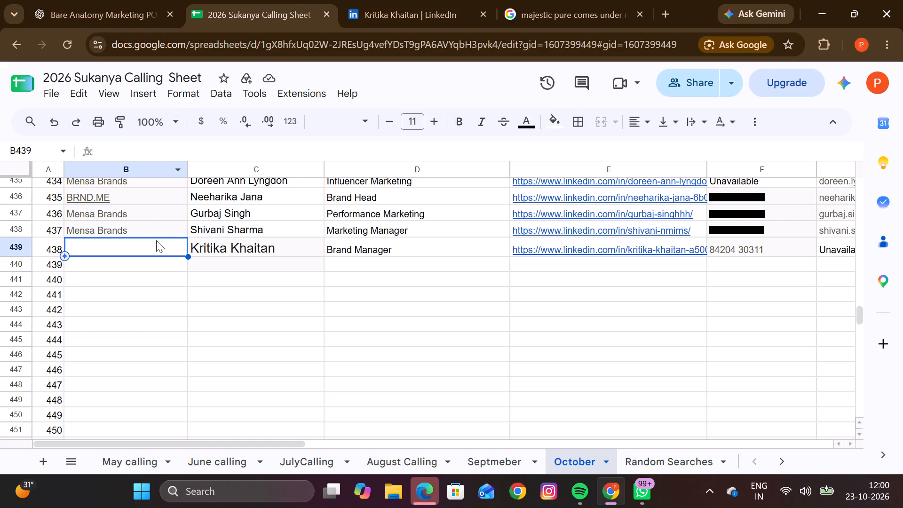
key(ctrl+v)
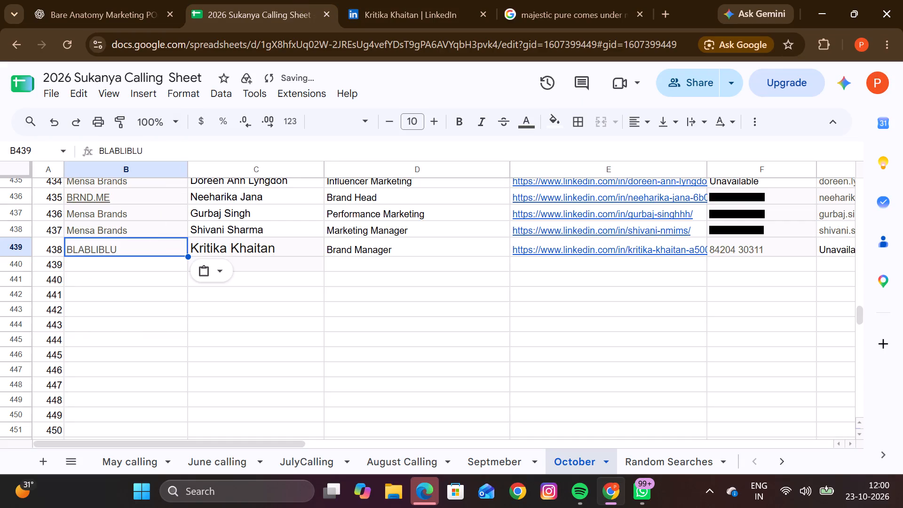
Fill the company name BLABLIBLU from B439 down through B443.
drag(189, 257, 187, 302)
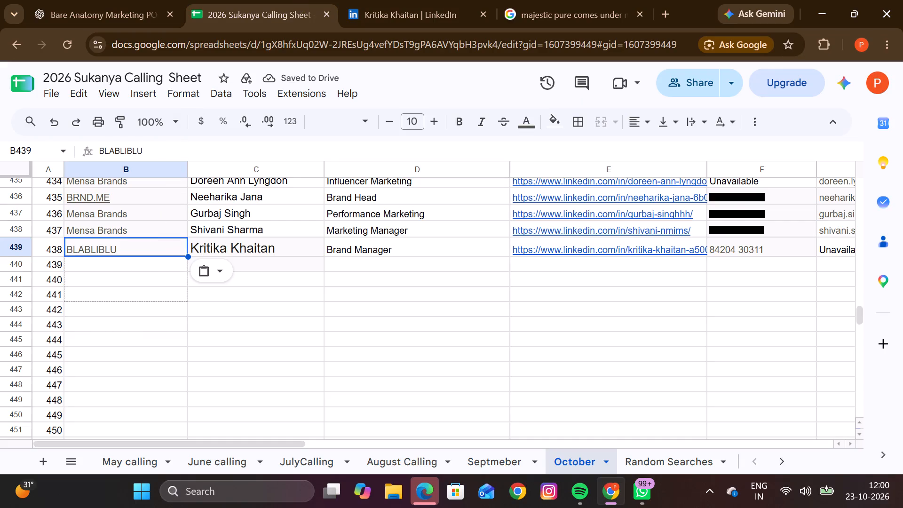
drag(187, 302, 187, 307)
Return to BLABLIBLU's list of Marketing employees and open the profile of the "Founder's Office - Marketing, Brand & Growth" employee.
click(359, 1)
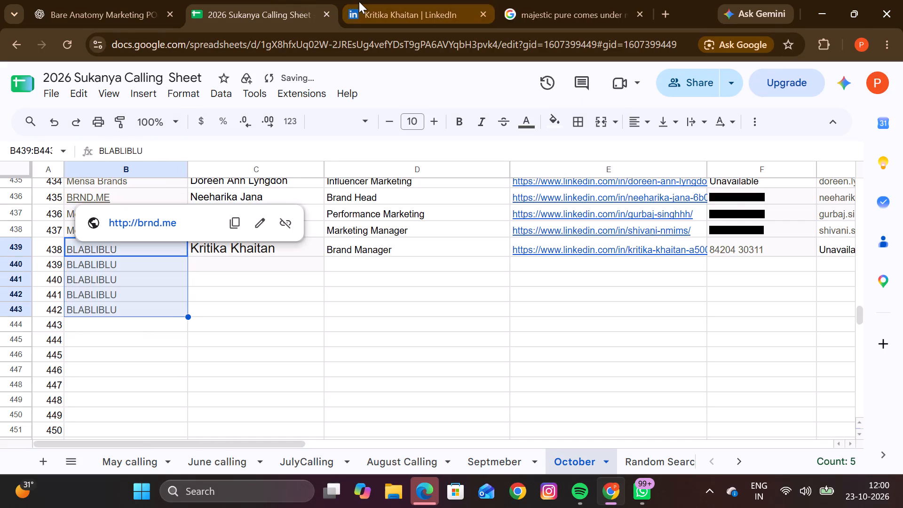
click(18, 48)
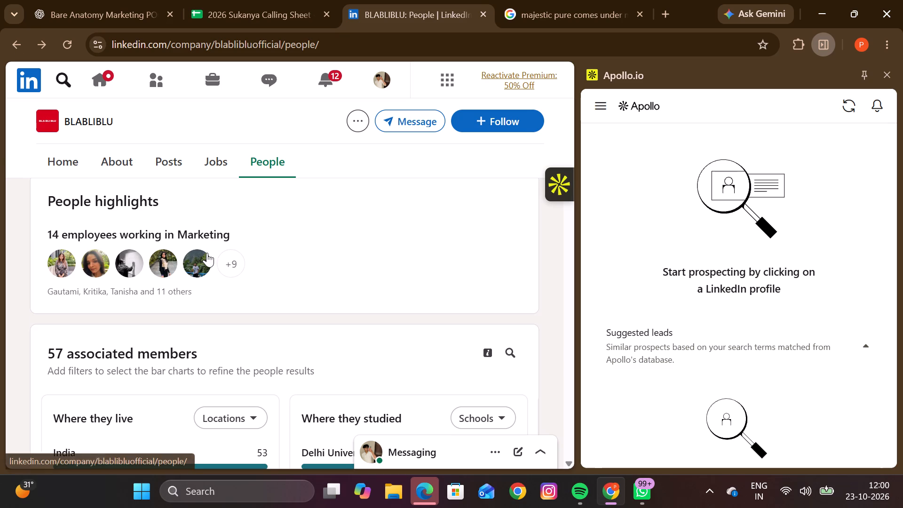
click(232, 263)
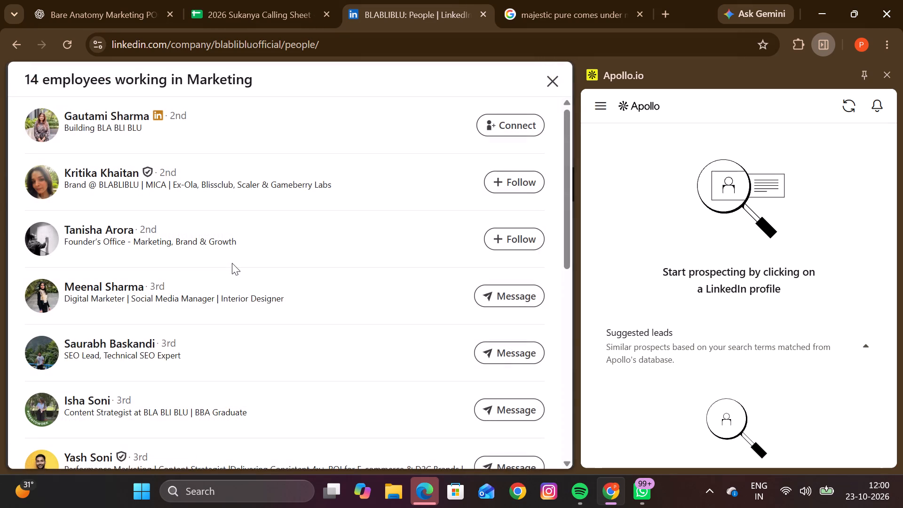
click(113, 225)
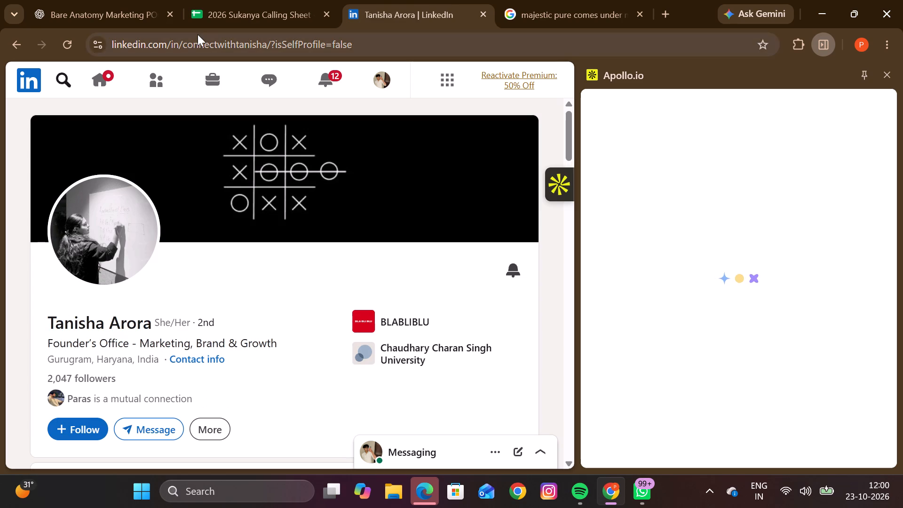
Copy this employee's LinkedIn profile URL into E440 of the October sheet.
click(198, 34)
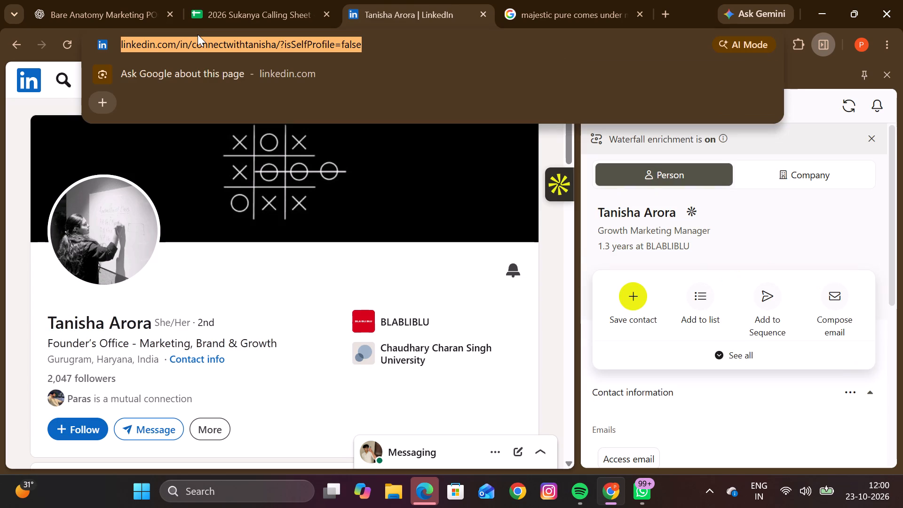
key(ctrl+x)
click(211, 0)
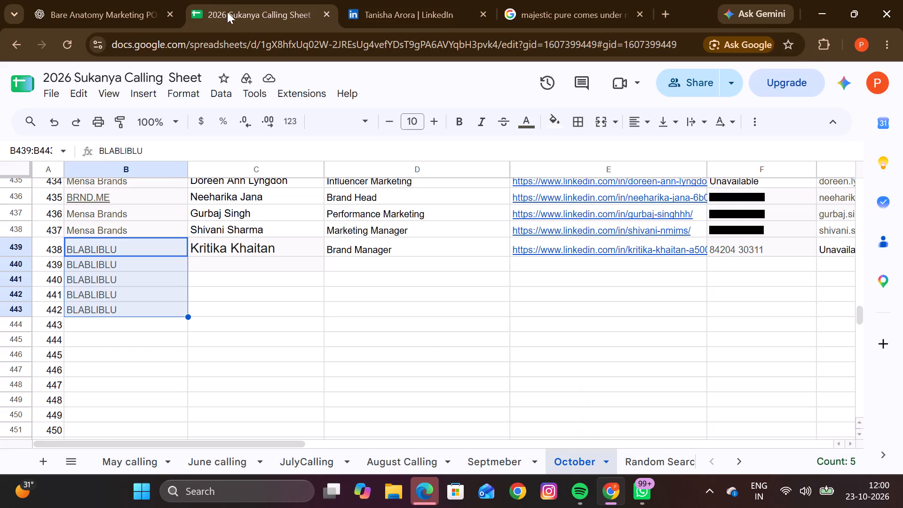
click(533, 260)
key(ctrl+v)
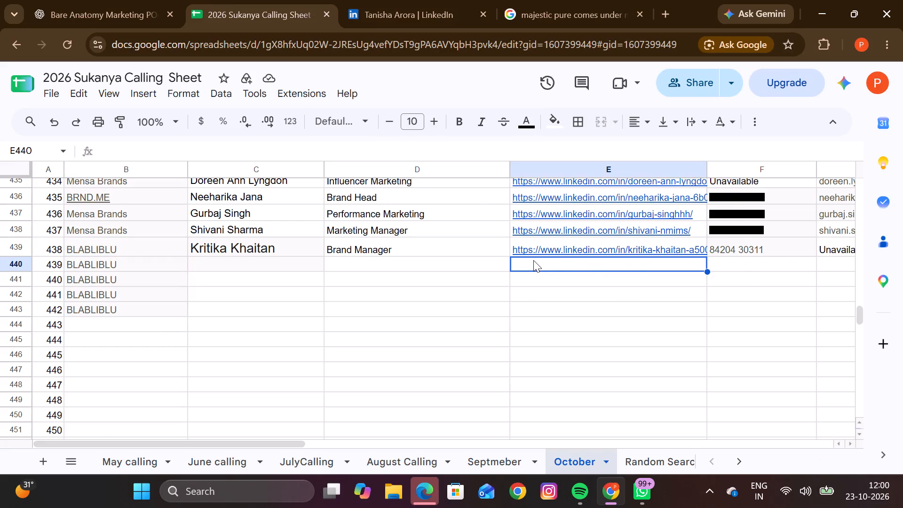
Copy the employee's name and the job title Growth Marketing Manager from the Apollo record.
click(454, 0)
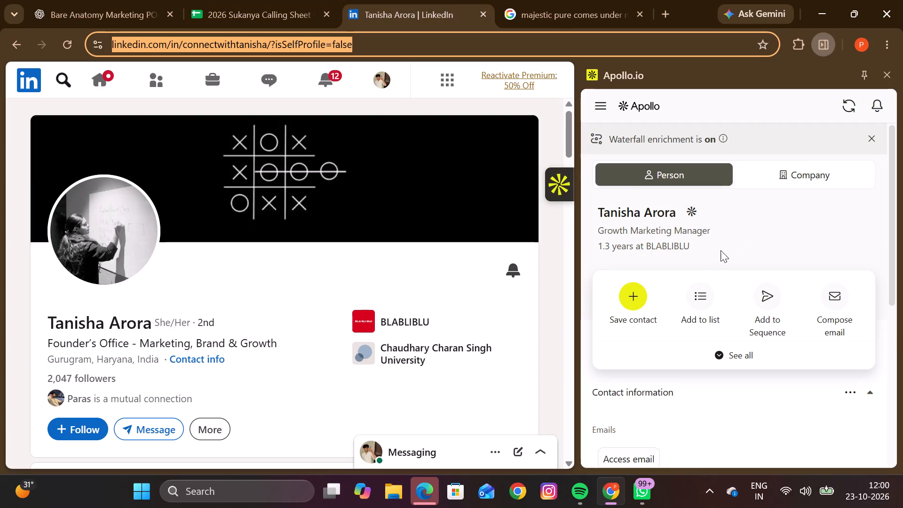
drag(595, 210, 701, 215)
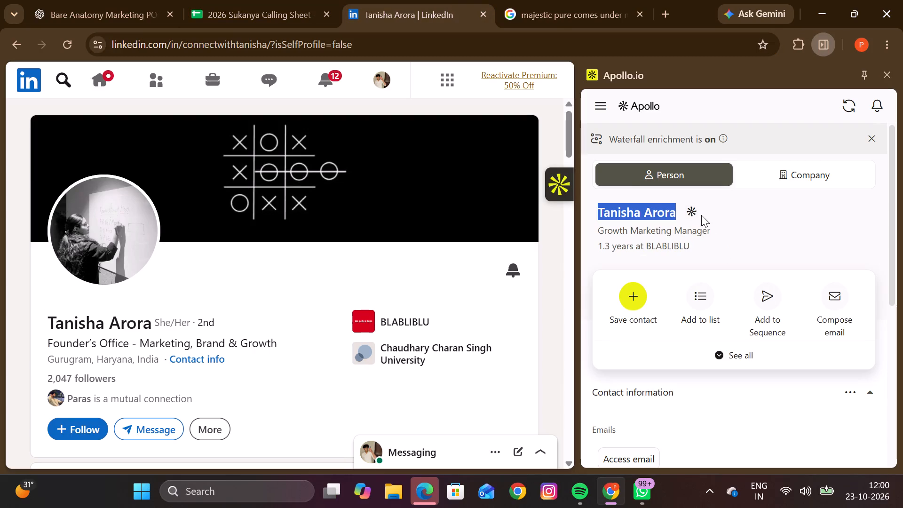
key(ctrl+c)
drag(717, 231, 599, 229)
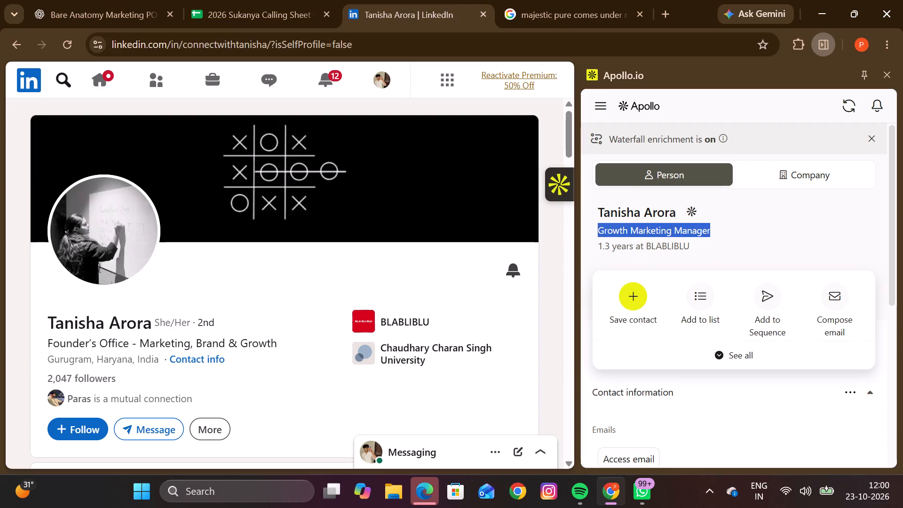
key(ctrl+c)
Reveal this employee's work email and mobile number in Apollo, and copy the number without its country code, plus the email.
scroll(599, 229, down, 2)
drag(610, 357, 617, 295)
click(617, 295)
click(626, 362)
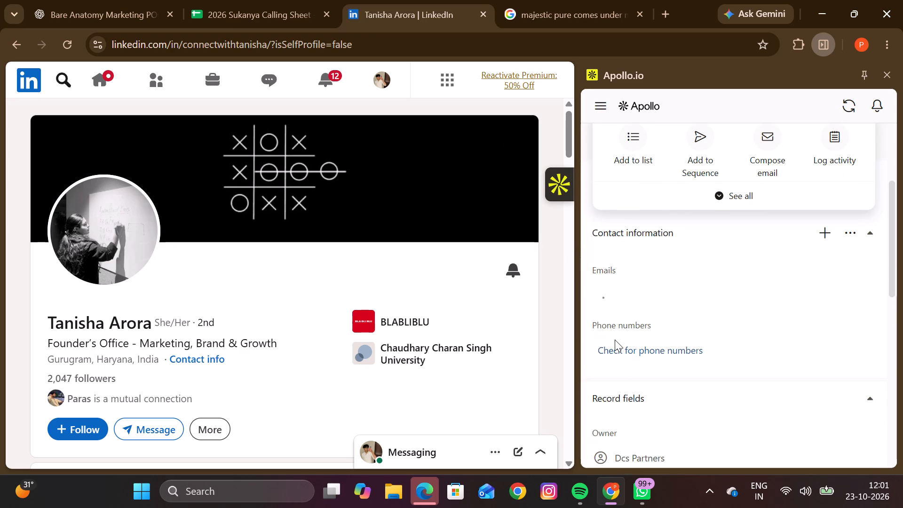
click(609, 352)
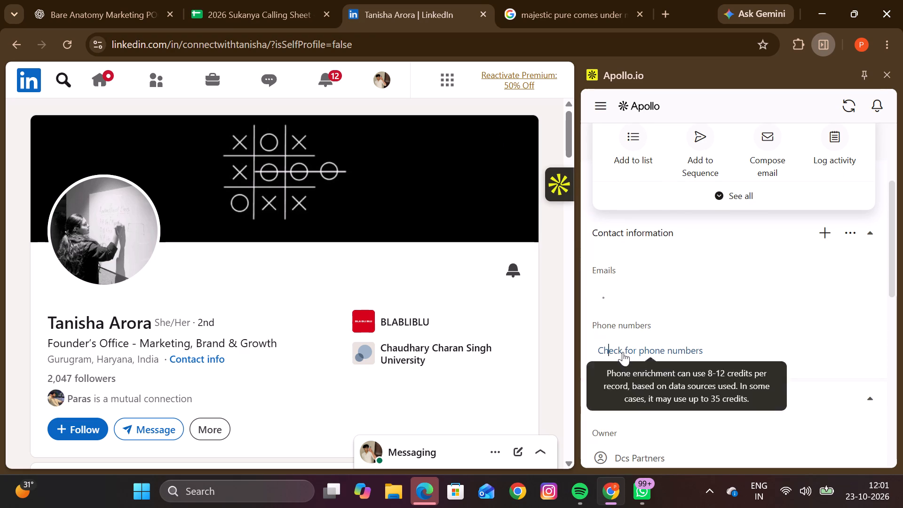
click(623, 351)
drag(718, 345, 689, 347)
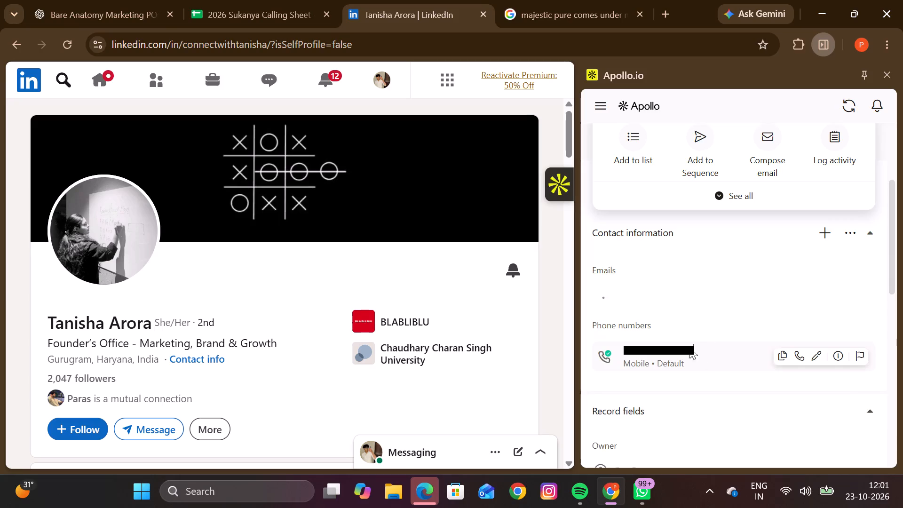
drag(689, 347, 643, 346)
key(ctrl+c)
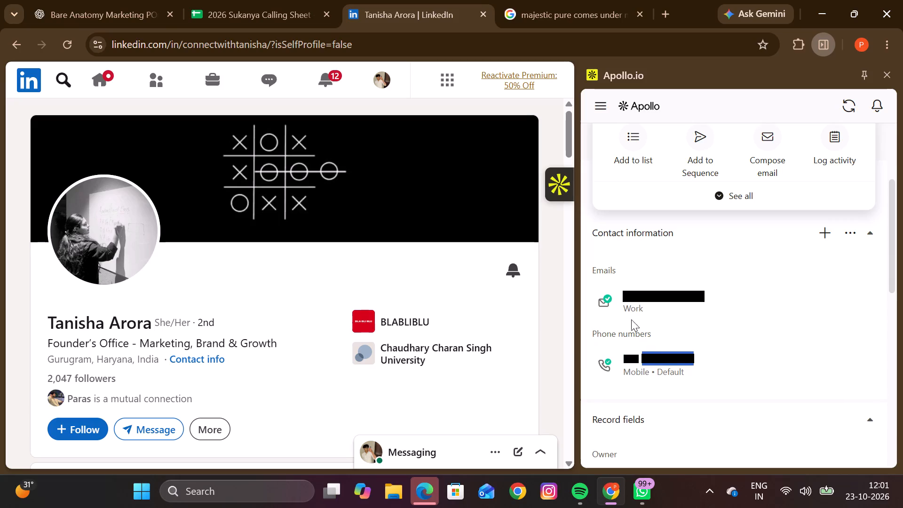
drag(617, 294, 715, 294)
key(ctrl+c)
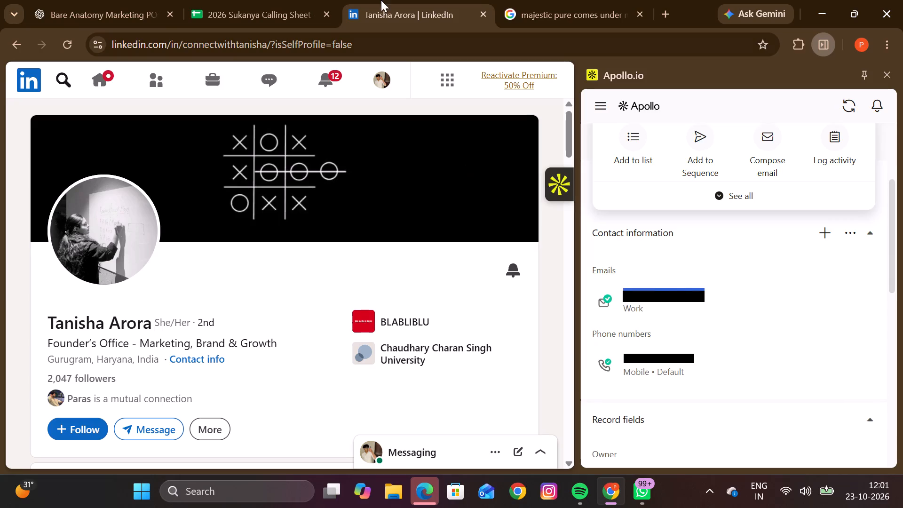
Paste the copied work email into G440 and the mobile number into F440 of the October sheet.
click(260, 0)
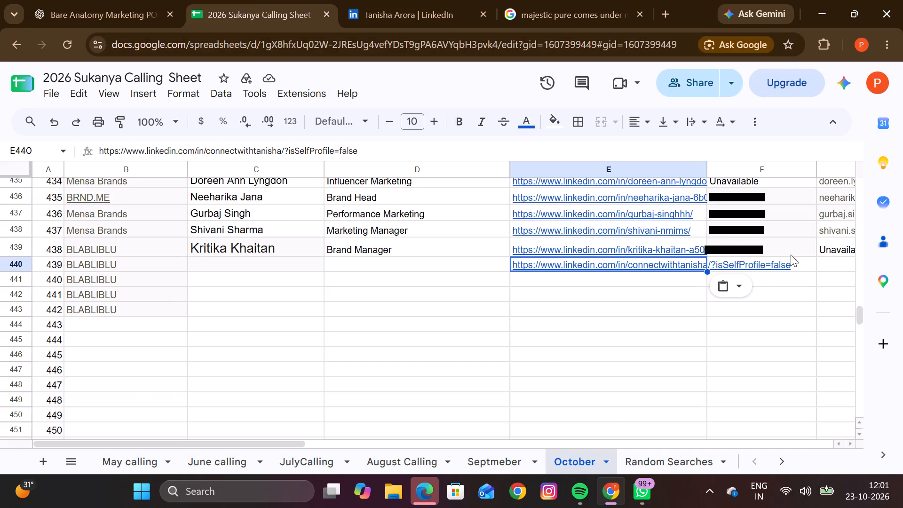
drag(791, 254, 840, 274)
click(840, 274)
click(826, 260)
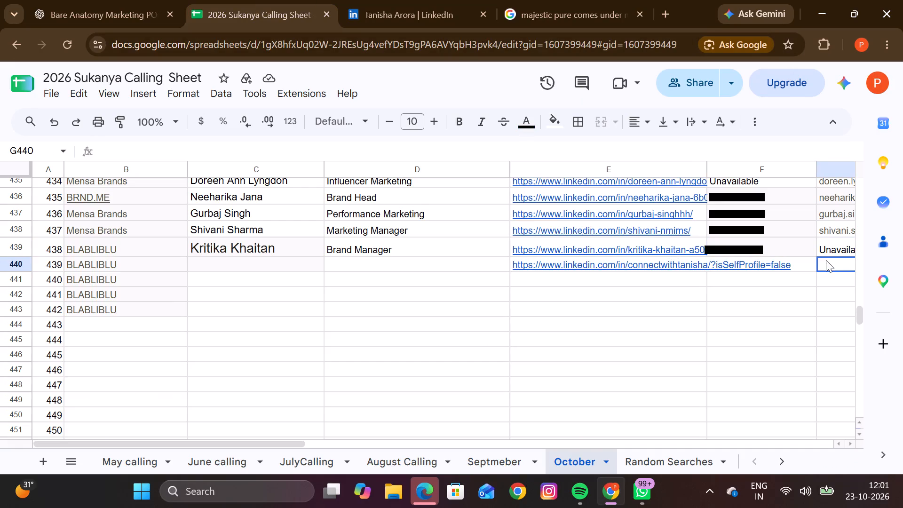
key(ctrl+v)
click(787, 263)
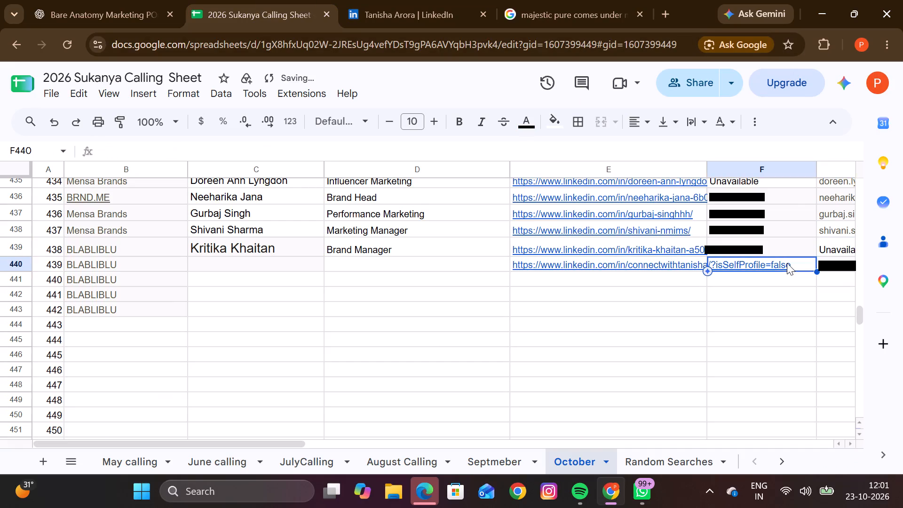
key(super+v)
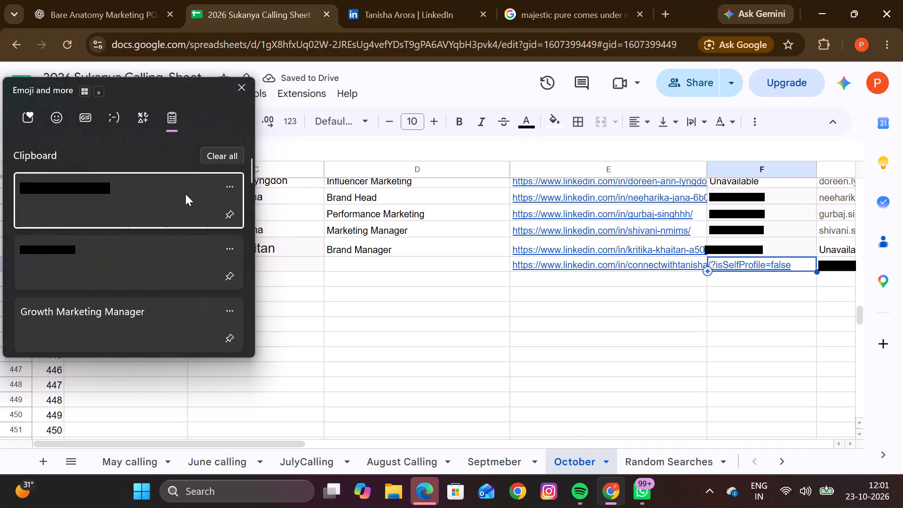
click(129, 242)
key(ctrl+v)
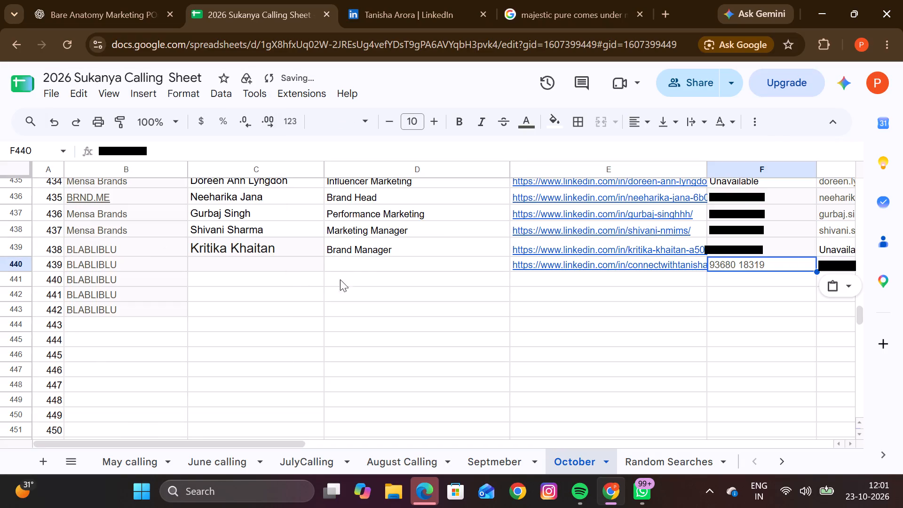
Paste the copied title Growth Marketing Manager into D440 and the employee's name into C440.
click(357, 262)
key(super+v)
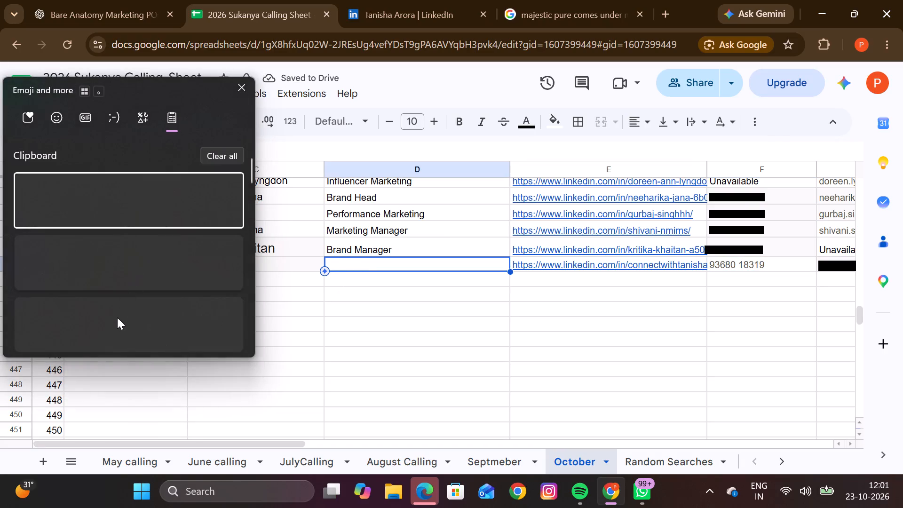
click(117, 317)
key(ctrl+v)
click(245, 262)
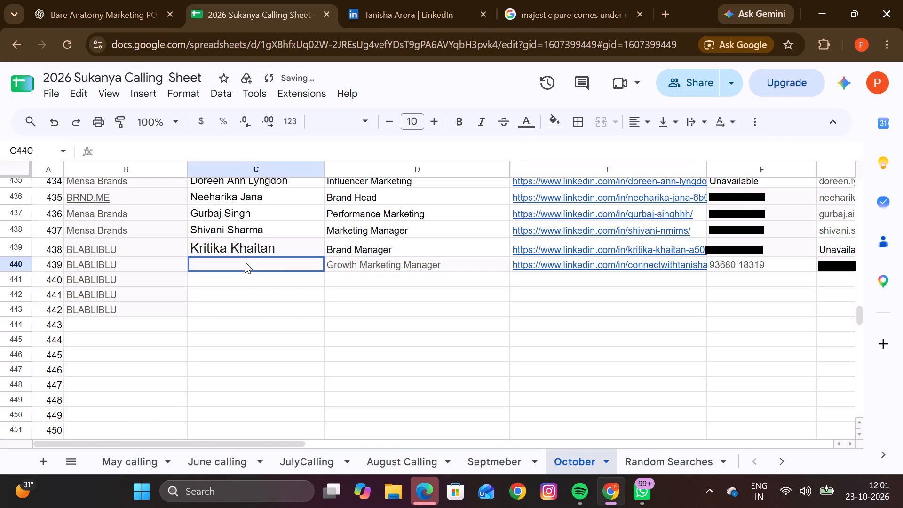
key(super+v)
scroll(158, 272, down, 1)
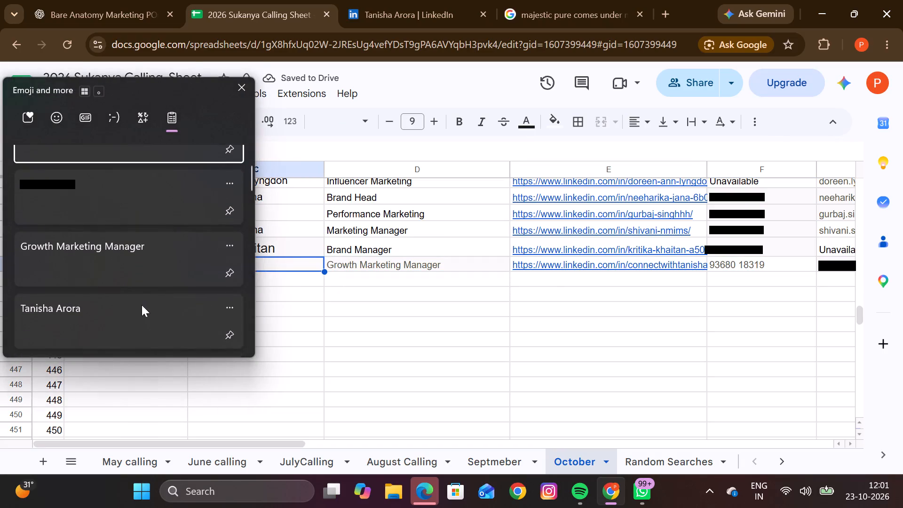
click(142, 305)
key(ctrl+v)
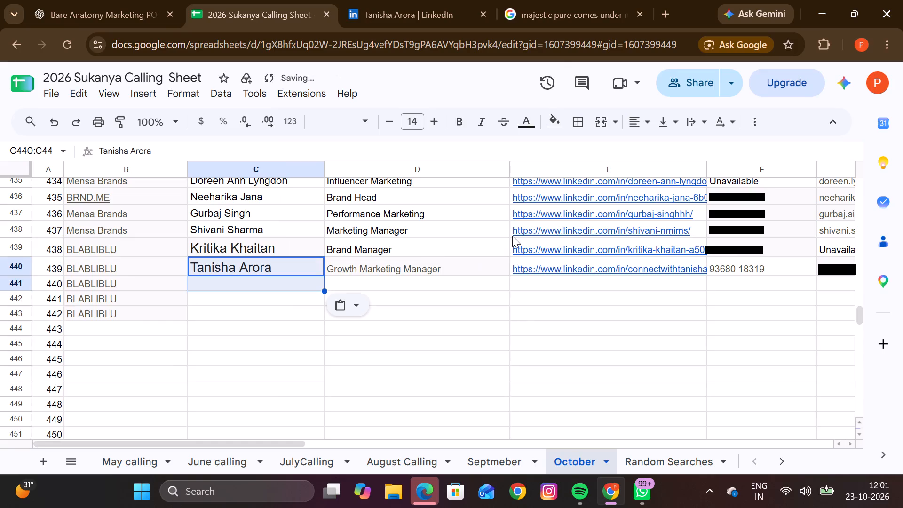
Return to BLABLIBLU's list of Marketing employees and open the profile of the "Building BLA BLI BLU" employee.
click(449, 21)
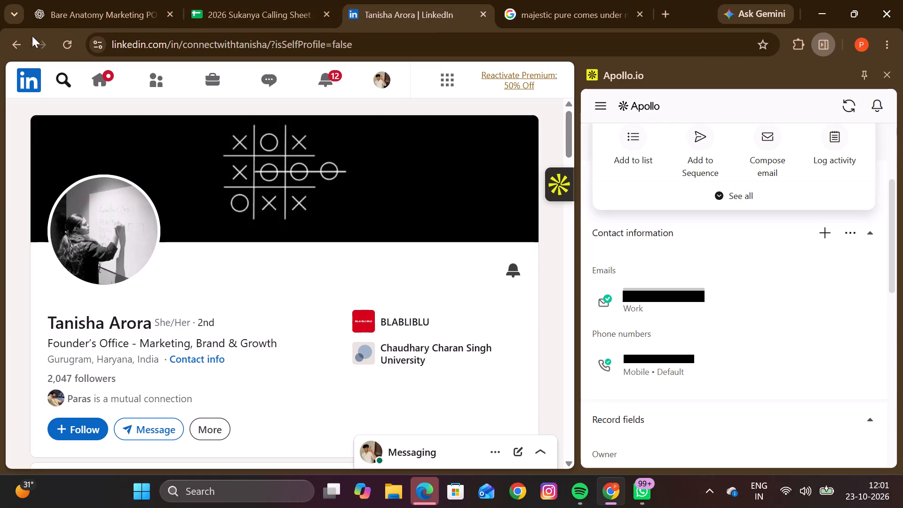
click(15, 48)
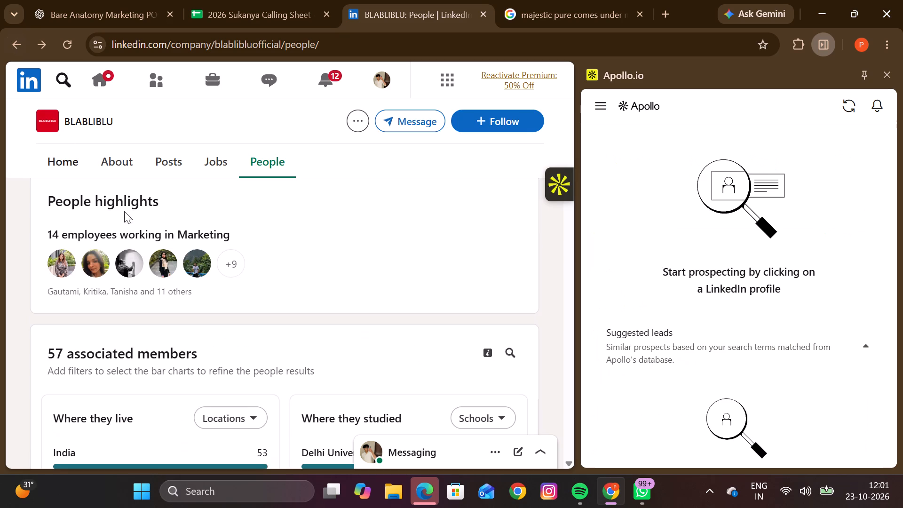
click(60, 261)
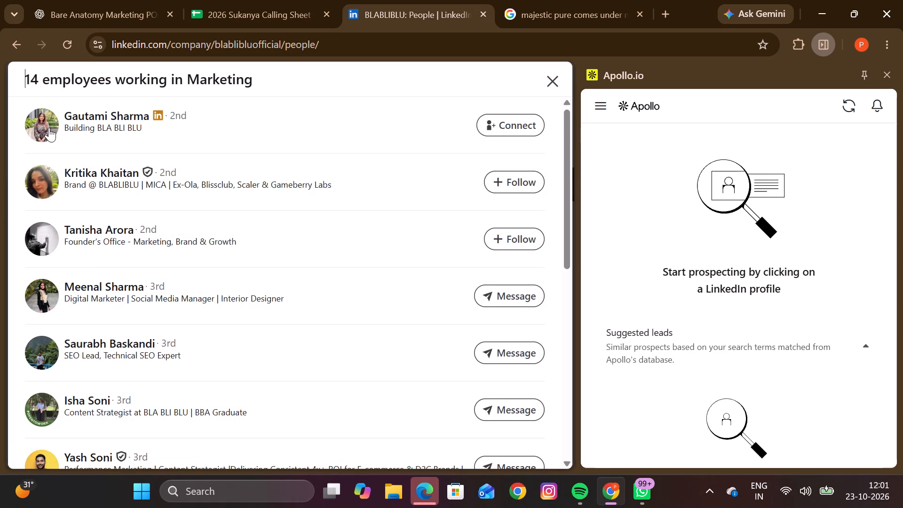
click(49, 127)
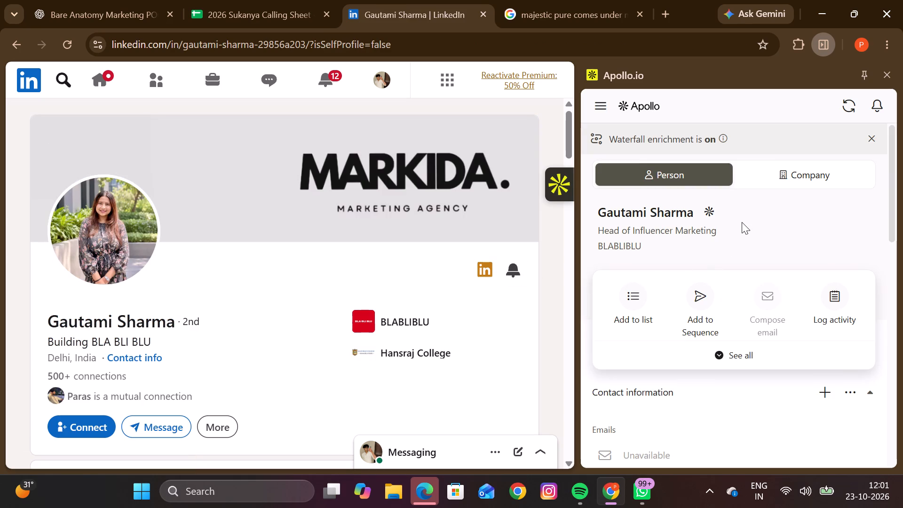
Copy this employee's LinkedIn profile URL into E441 of the October sheet.
click(511, 34)
key(ctrl+x)
click(235, 0)
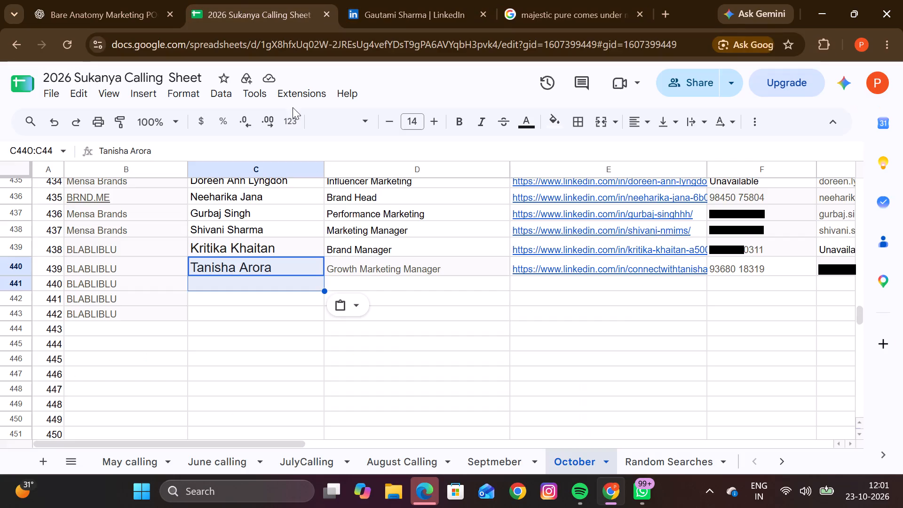
click(523, 283)
key(ctrl+v)
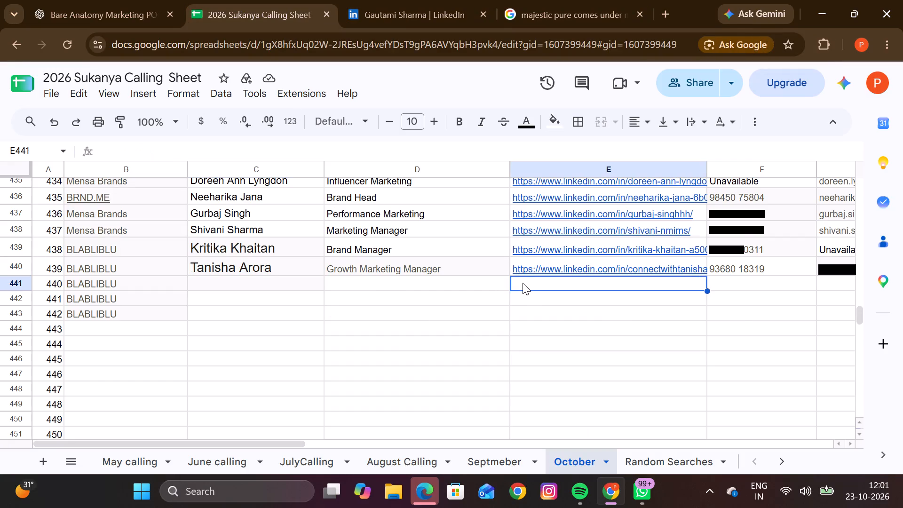
Copy the employee's name and the job title Head of Influencer Marketing from the Apollo record.
click(417, 0)
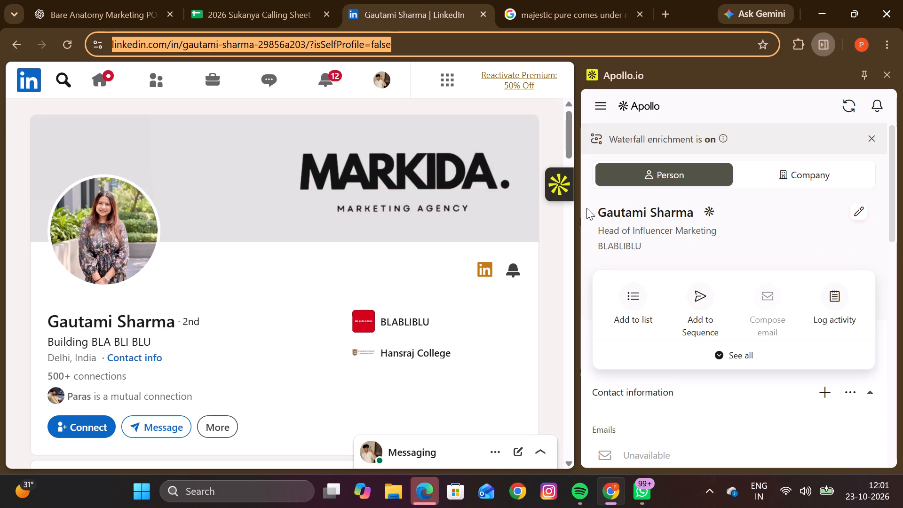
drag(586, 208, 693, 220)
key(ctrl+c)
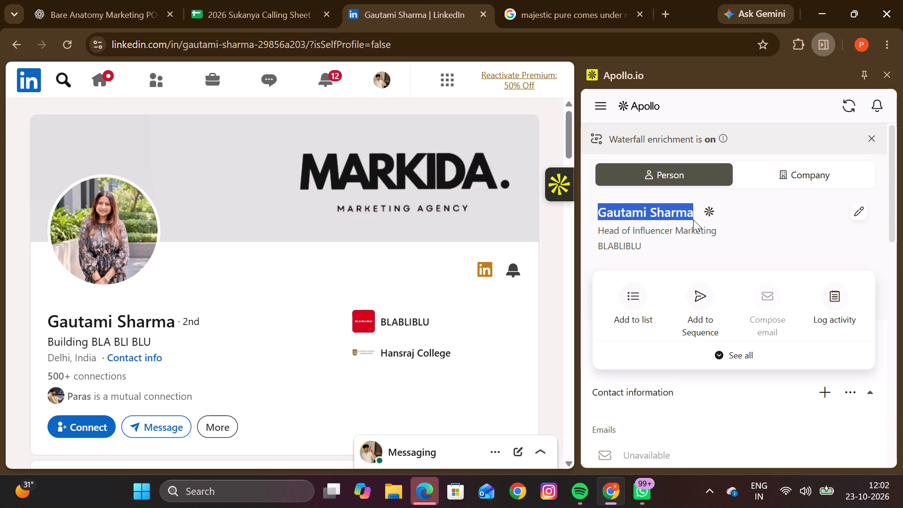
drag(732, 231, 598, 222)
key(ctrl+c)
Check Apollo for this employee's phone numbers.
scroll(598, 222, down, 2)
click(626, 256)
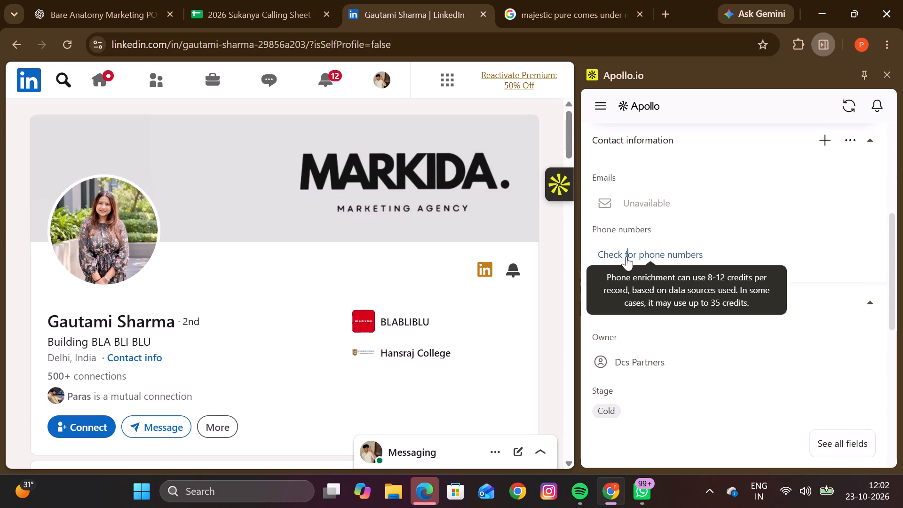
click(644, 252)
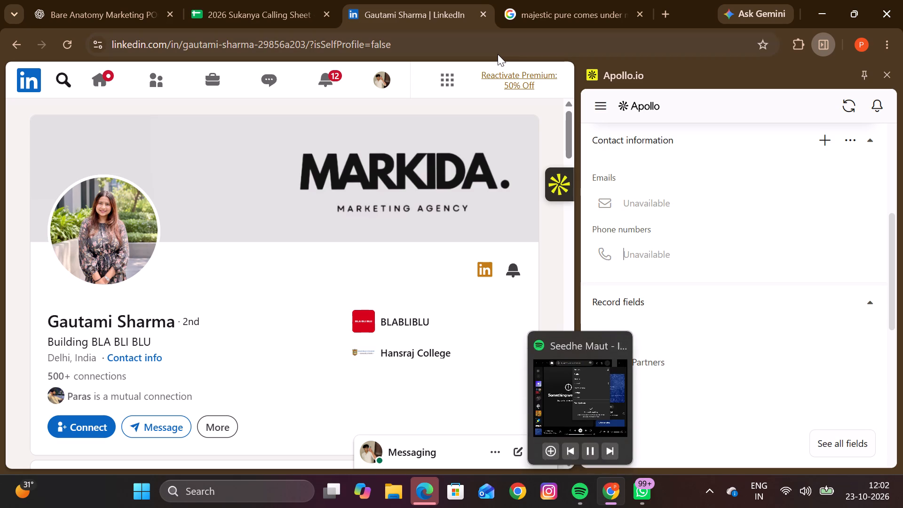
Enter the title Head of Influencer Marketing in D441 and the employee's name in C441 of the October sheet.
click(255, 0)
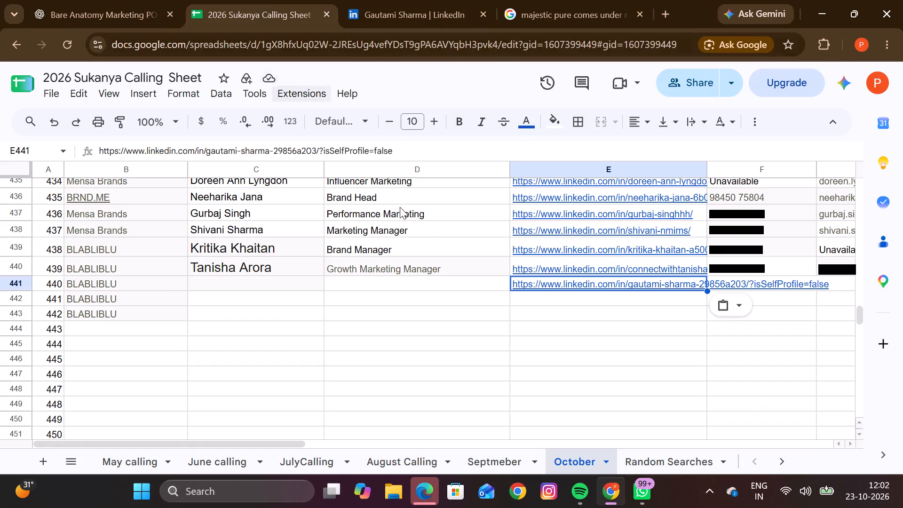
click(402, 284)
key(ctrl+v)
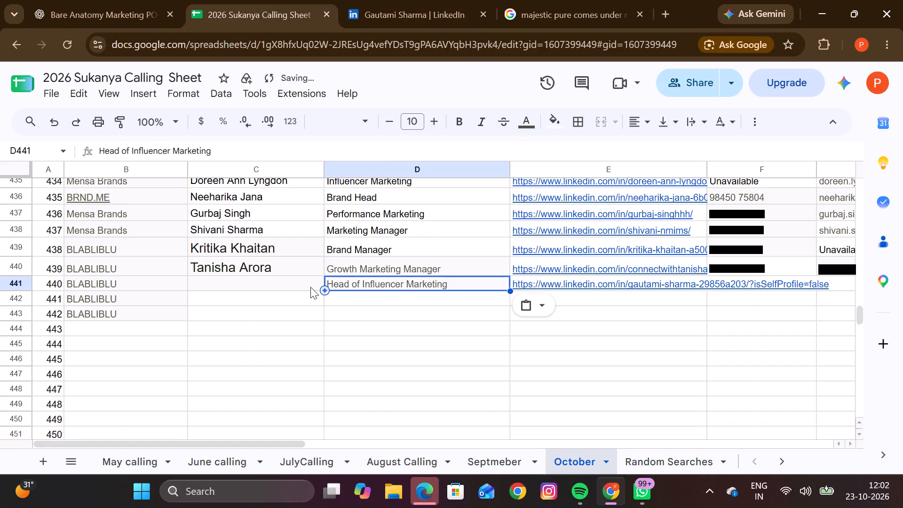
click(303, 285)
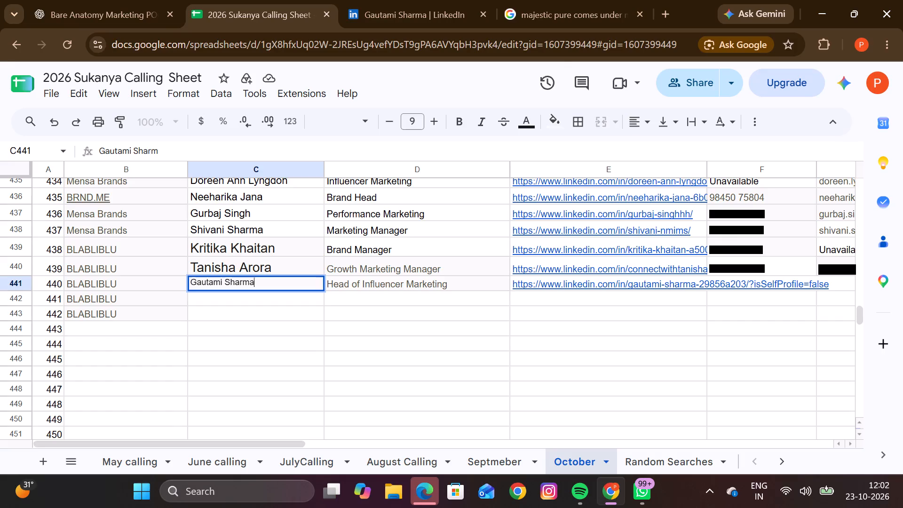
Mark the phone in F441 and the email in G441 as Unavailable.
click(762, 287)
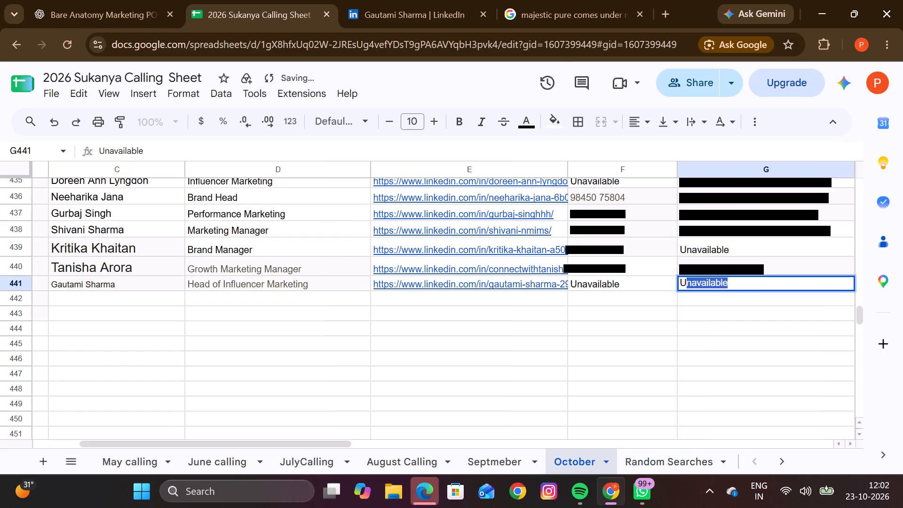
key(Left)
key(Left)
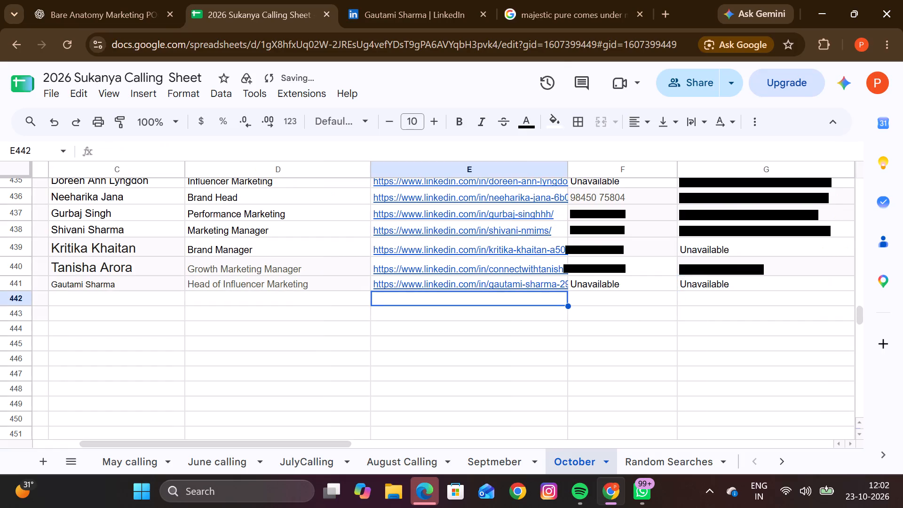
Open the LinkedIn profile of the Digital Marketer and Social Media Manager from BLABLIBLU's list of marketing employees.
click(410, 0)
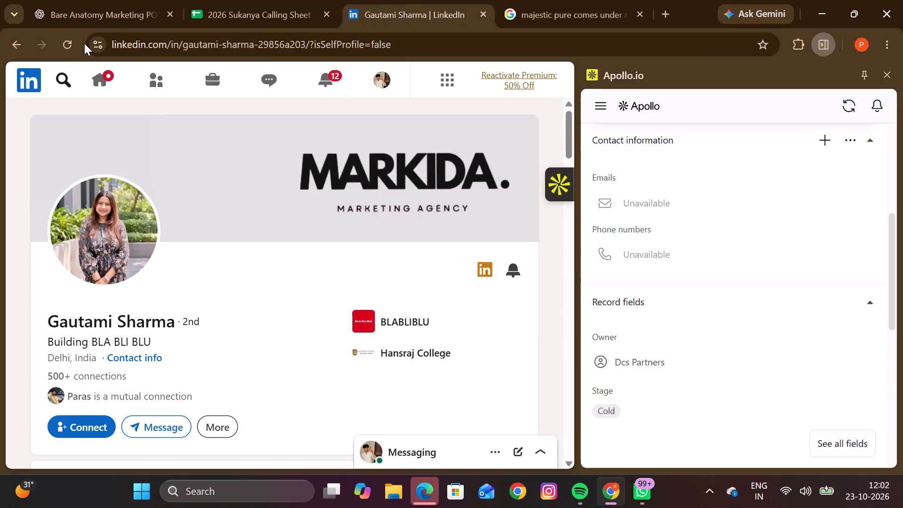
click(10, 44)
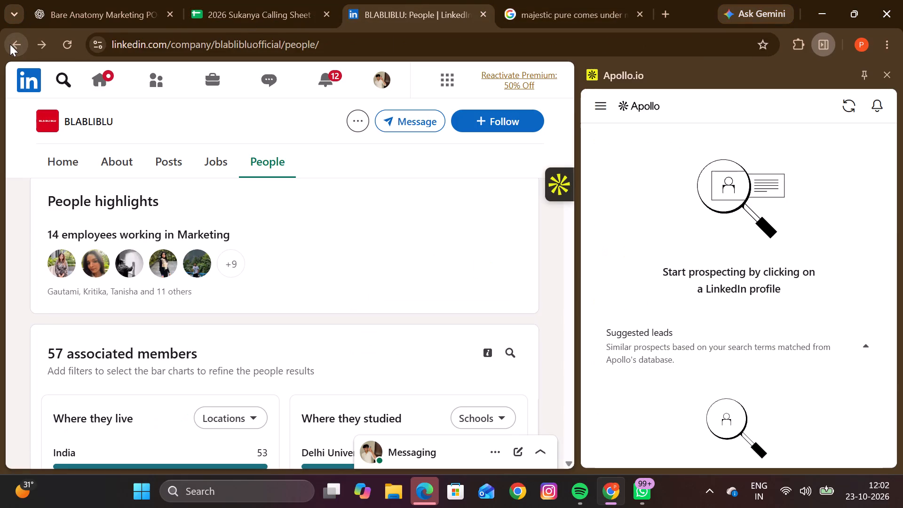
click(235, 262)
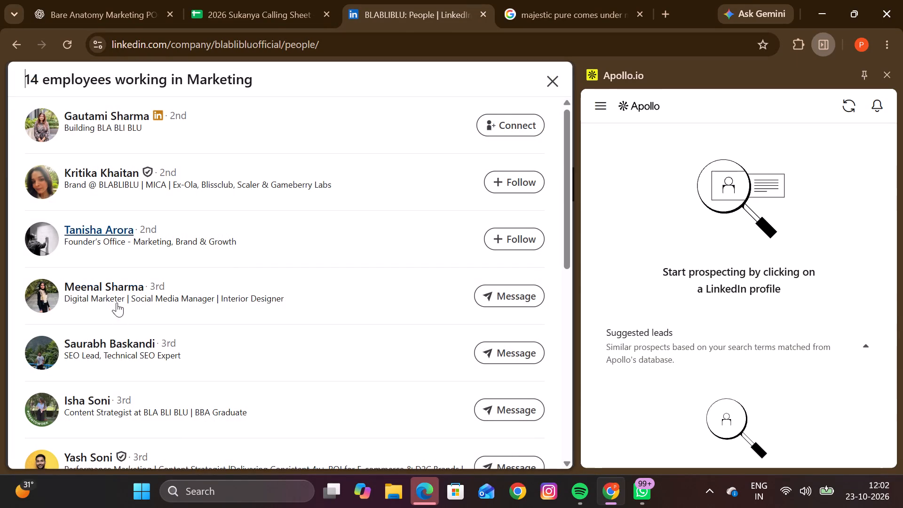
click(109, 286)
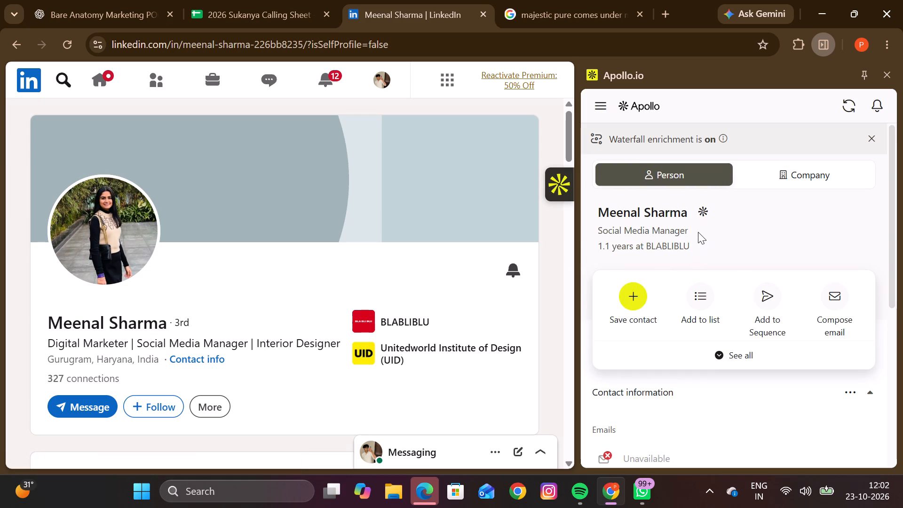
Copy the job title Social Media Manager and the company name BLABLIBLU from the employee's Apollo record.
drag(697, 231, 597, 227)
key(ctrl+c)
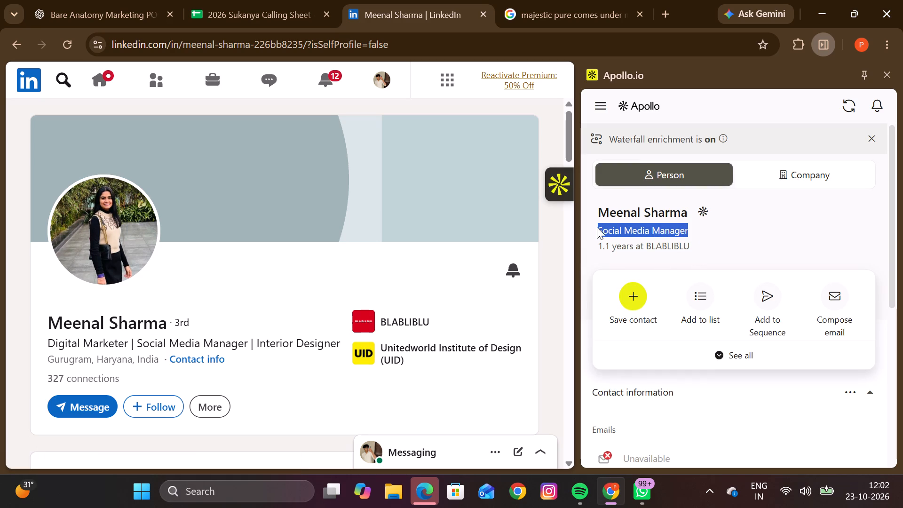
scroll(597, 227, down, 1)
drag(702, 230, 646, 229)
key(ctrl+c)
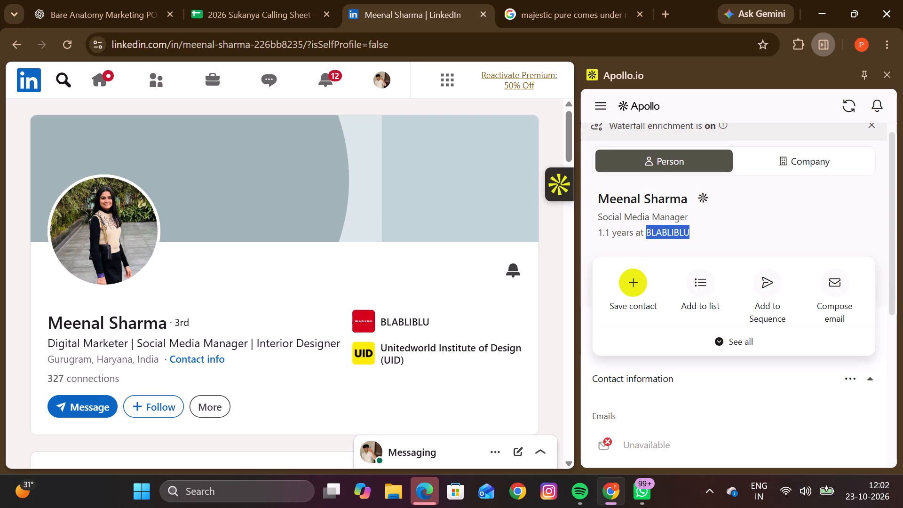
Reveal the employee's phone number in the Apollo contact information and copy it.
scroll(646, 229, down, 2)
click(627, 393)
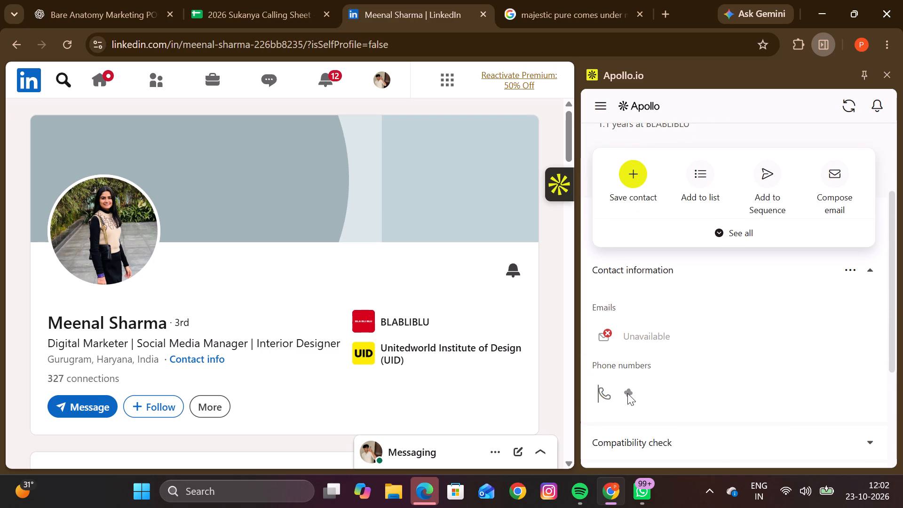
click(627, 393)
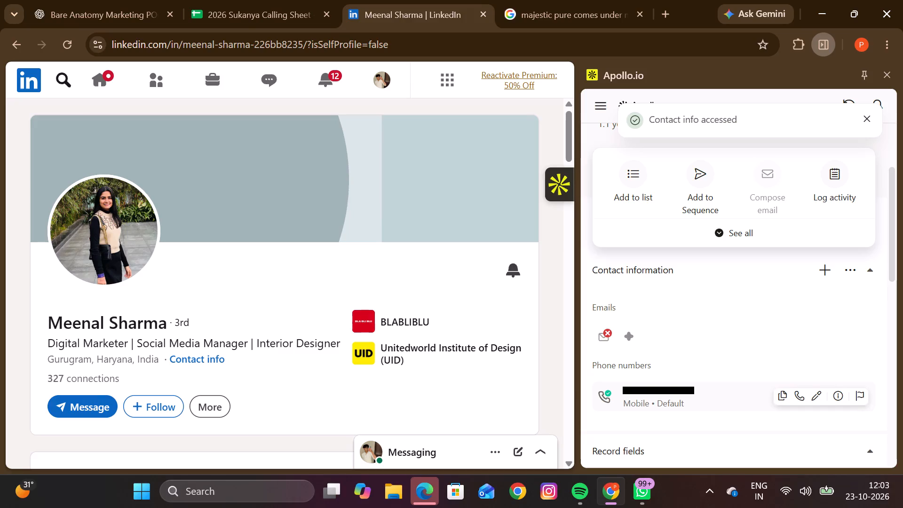
drag(701, 393, 637, 389)
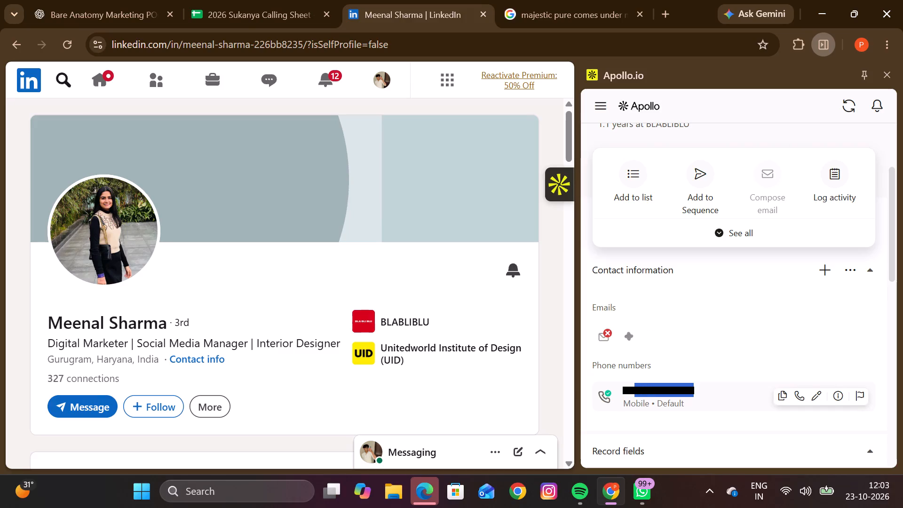
drag(637, 389, 640, 388)
key(ctrl+c)
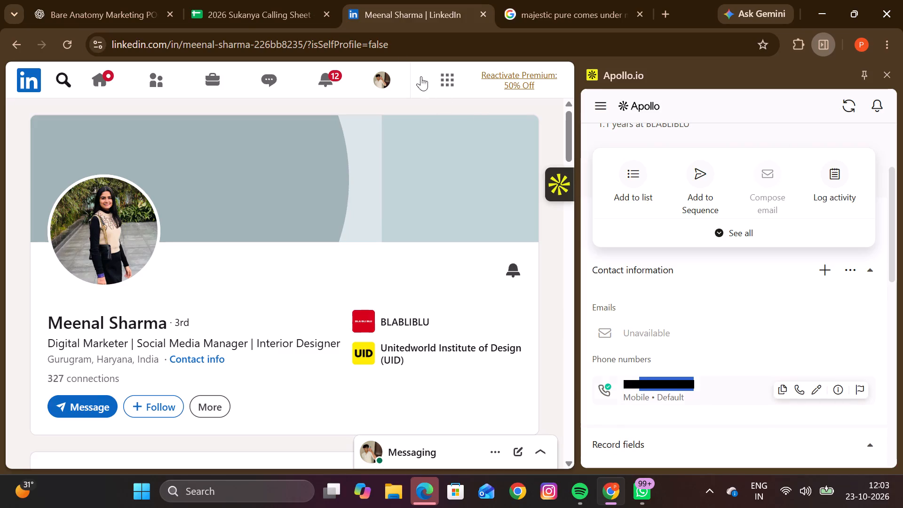
Copy the employee's LinkedIn profile link into E442 of the October sheet.
click(297, 37)
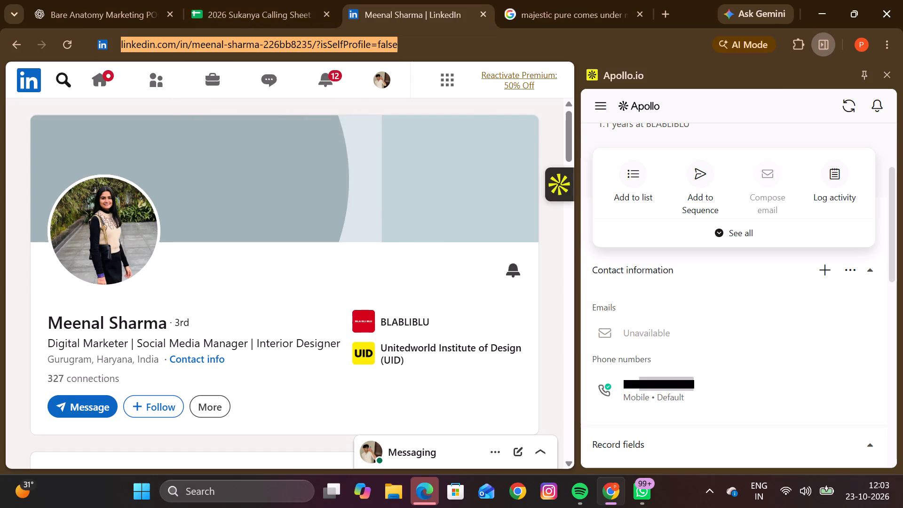
key(ctrl+c)
click(241, 0)
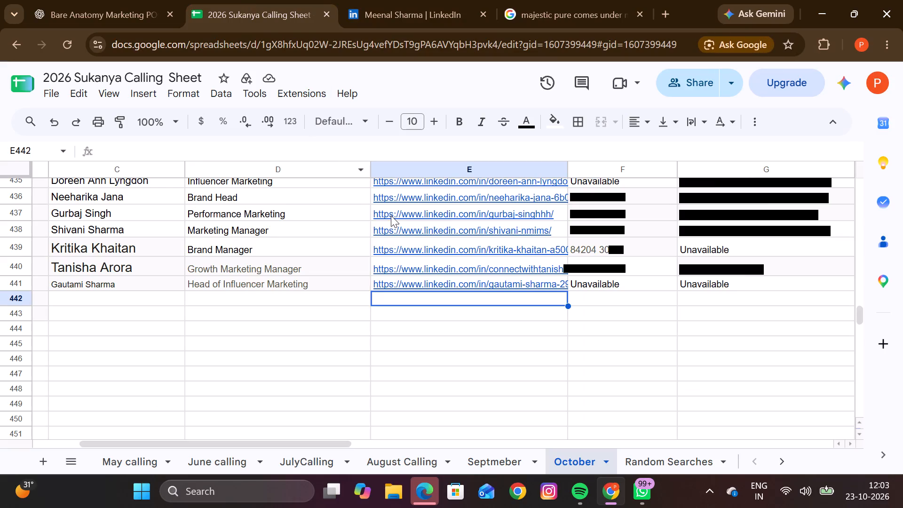
key(ctrl+v)
Enter the copied phone number in F442 and mark the email in G442 as Unavailable.
click(643, 301)
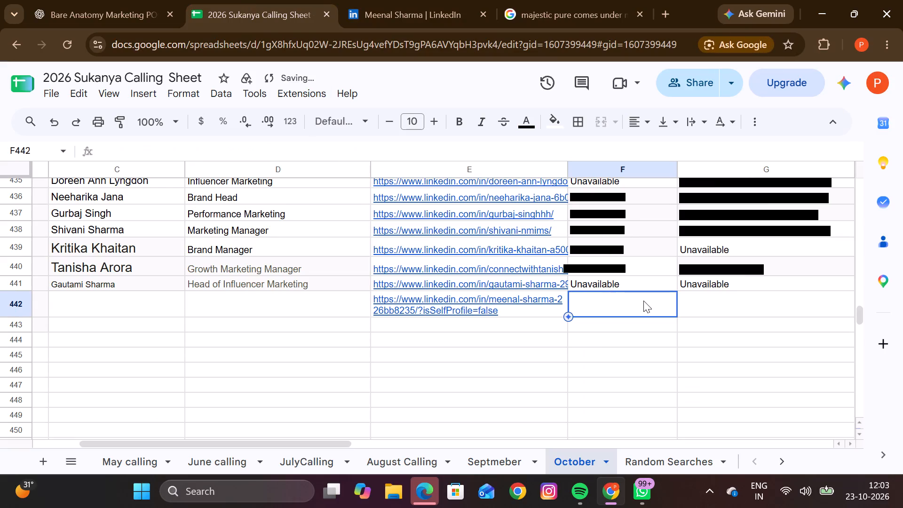
key(super+v)
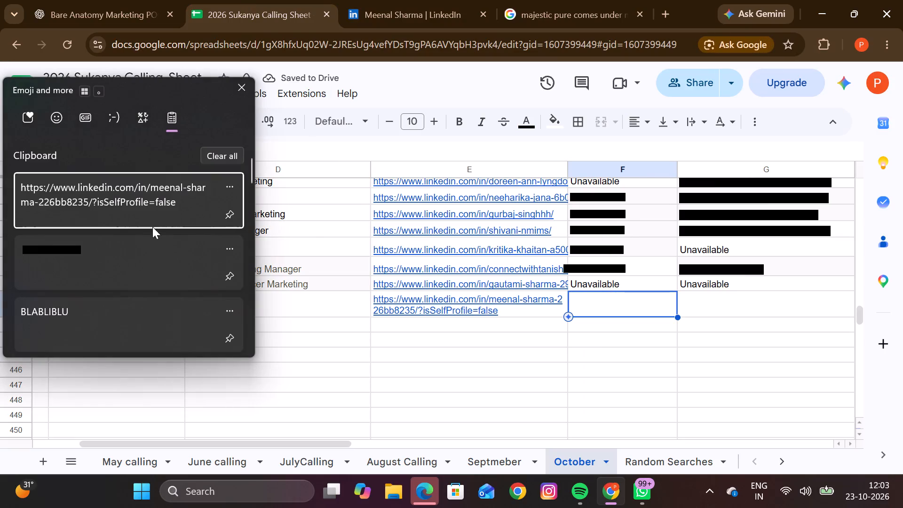
click(125, 248)
key(ctrl+v)
key(Right)
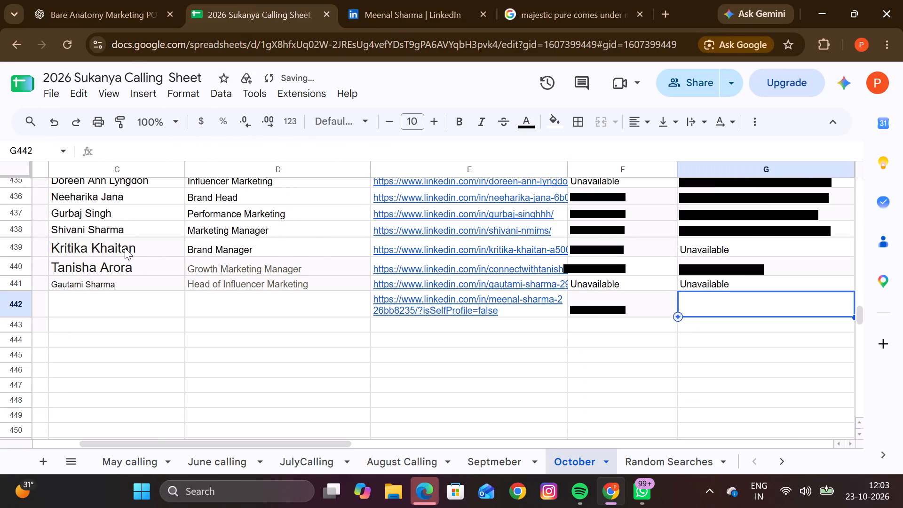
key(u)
key(Return)
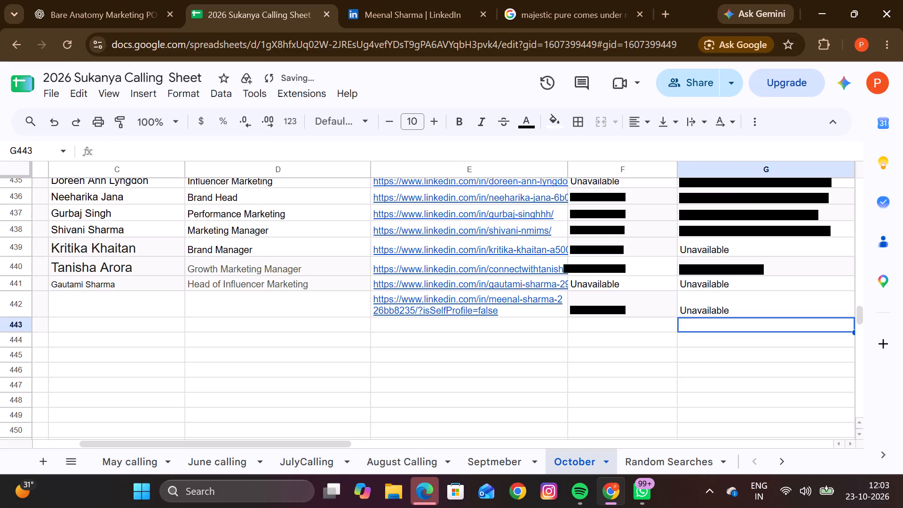
Copy the job title Social Media Manager from the Apollo record into D442 of the October sheet.
key(Left)
key(Left)
key(Left)
key(Up)
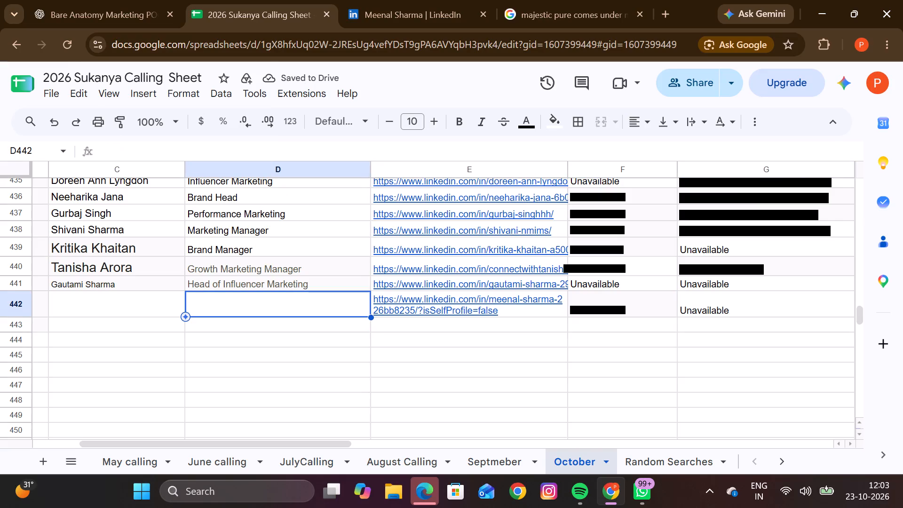
click(361, 0)
scroll(800, 309, up, 3)
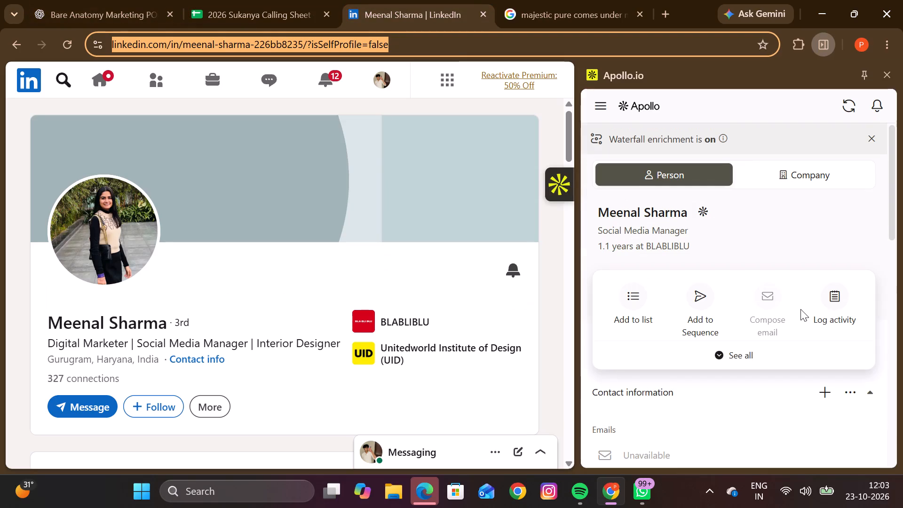
drag(706, 227, 592, 225)
key(ctrl+c)
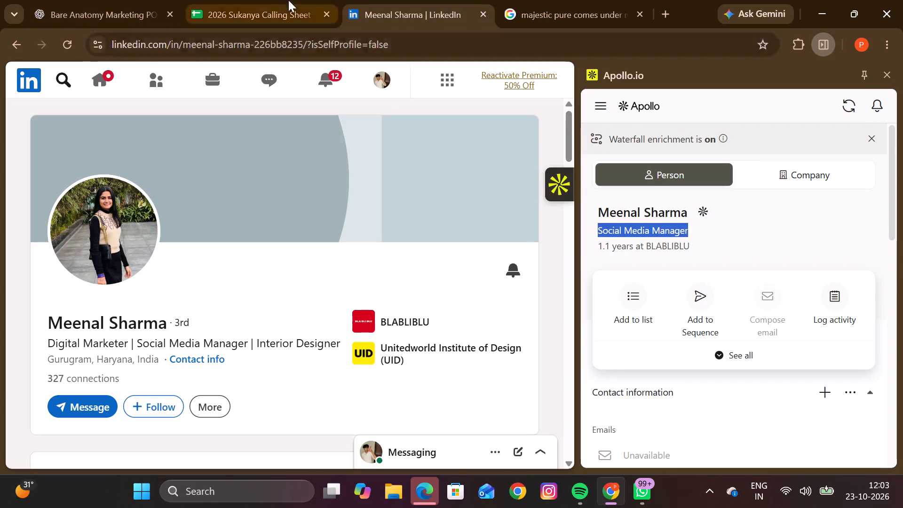
click(288, 0)
key(ctrl+v)
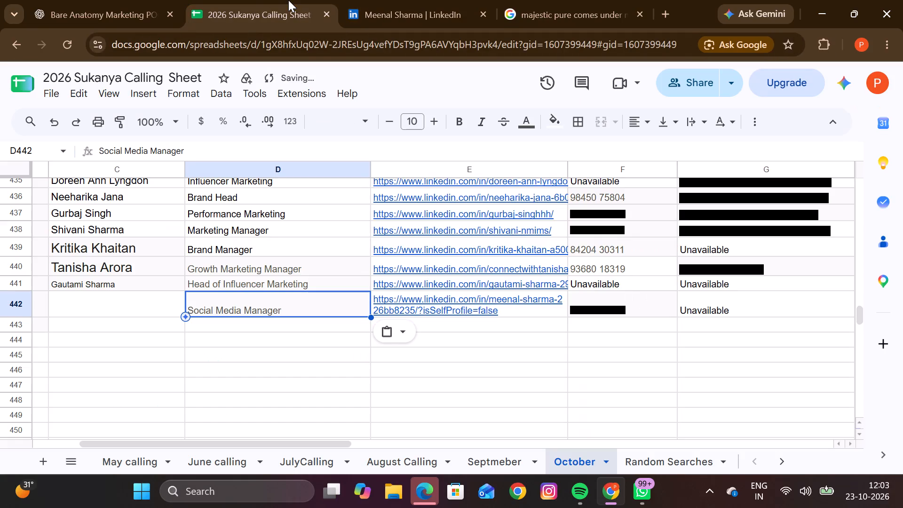
Enter the social media manager's full name in C442.
click(106, 295)
scroll(106, 295, right, 4)
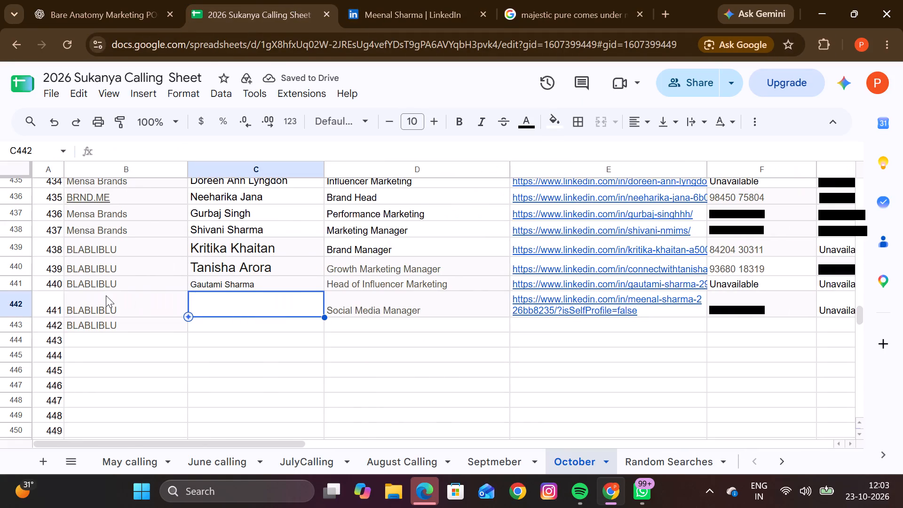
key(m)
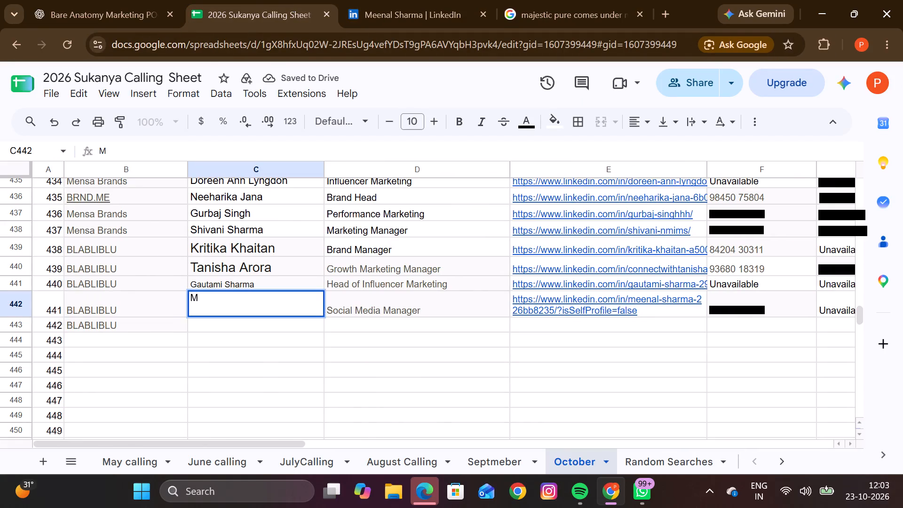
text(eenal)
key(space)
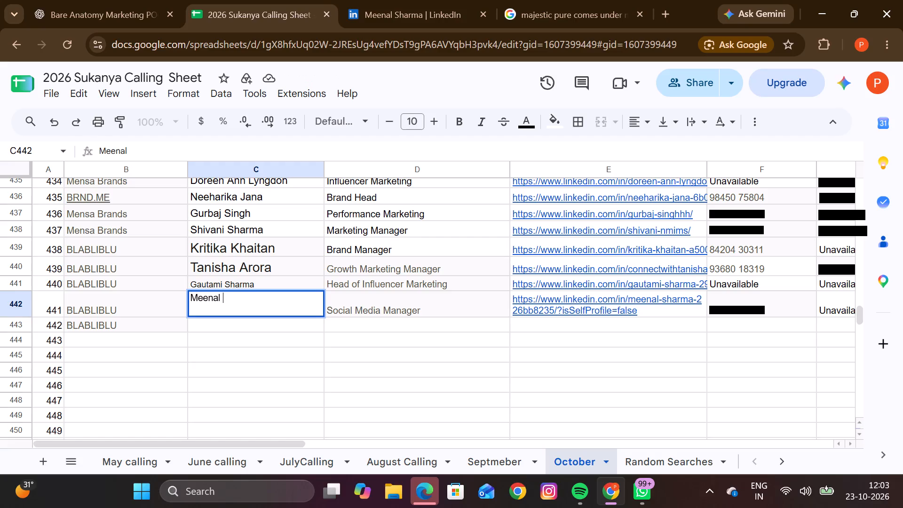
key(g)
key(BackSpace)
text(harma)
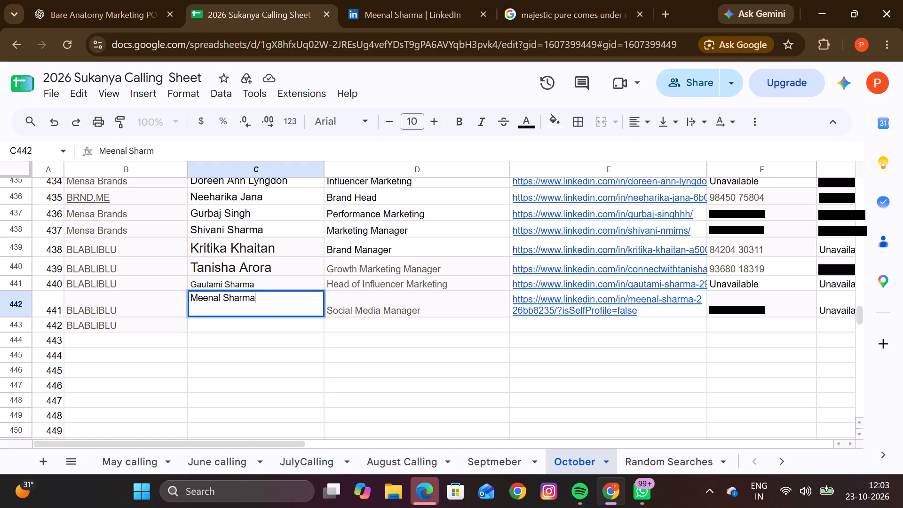
Open the LinkedIn profile of the Performance Marketing and Content Strategist employee from BLABLIBLU's list of marketing employees.
click(430, 0)
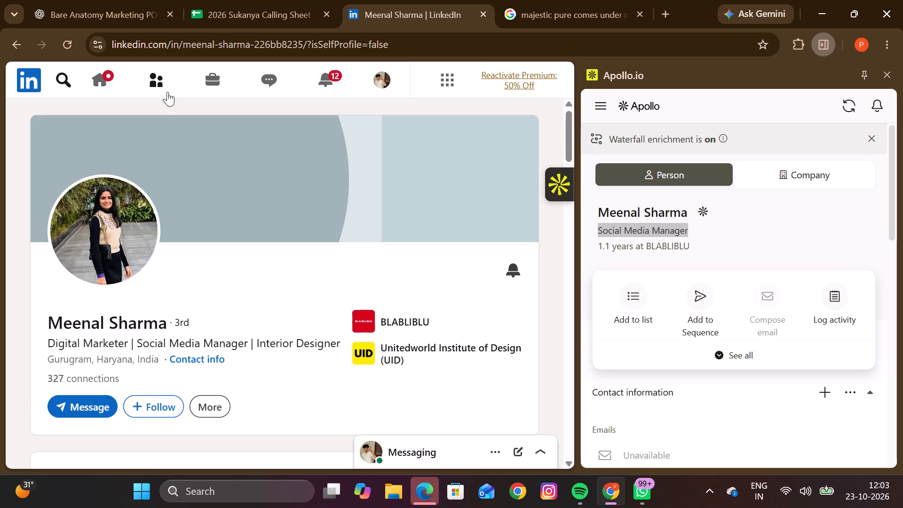
click(6, 34)
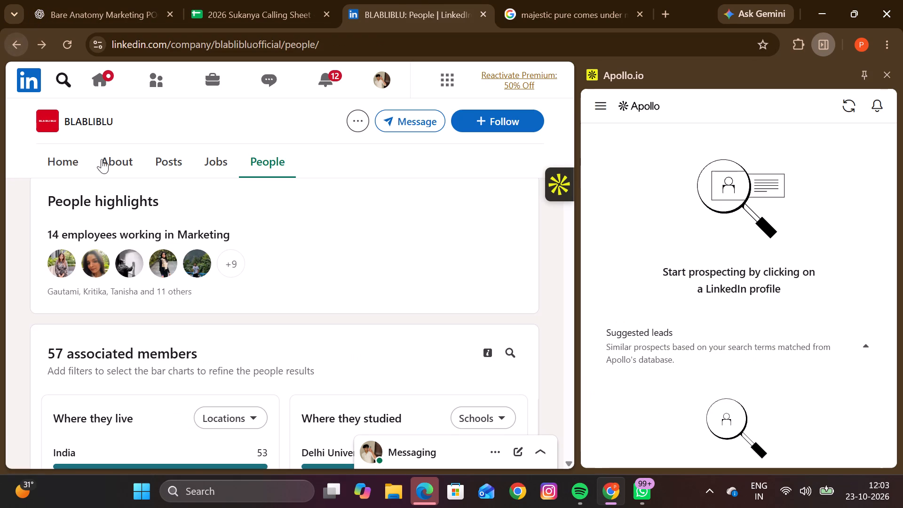
click(231, 262)
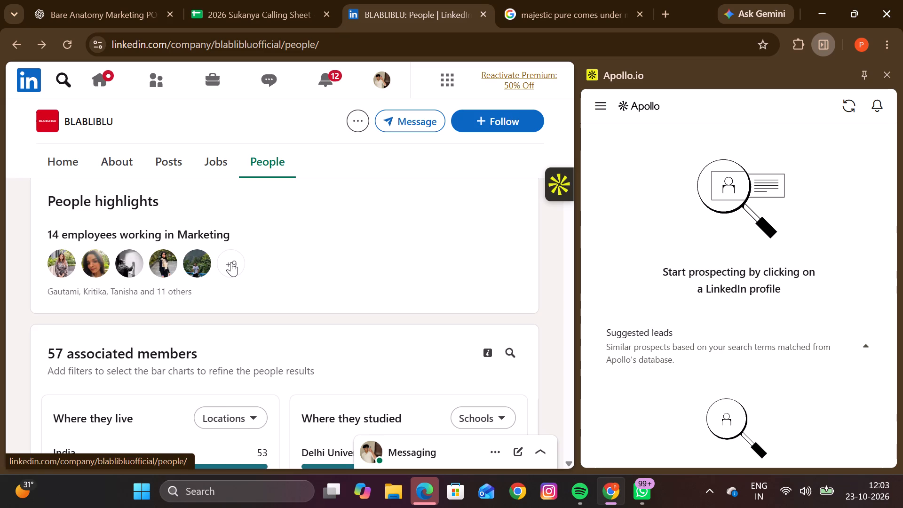
scroll(231, 262, down, 1)
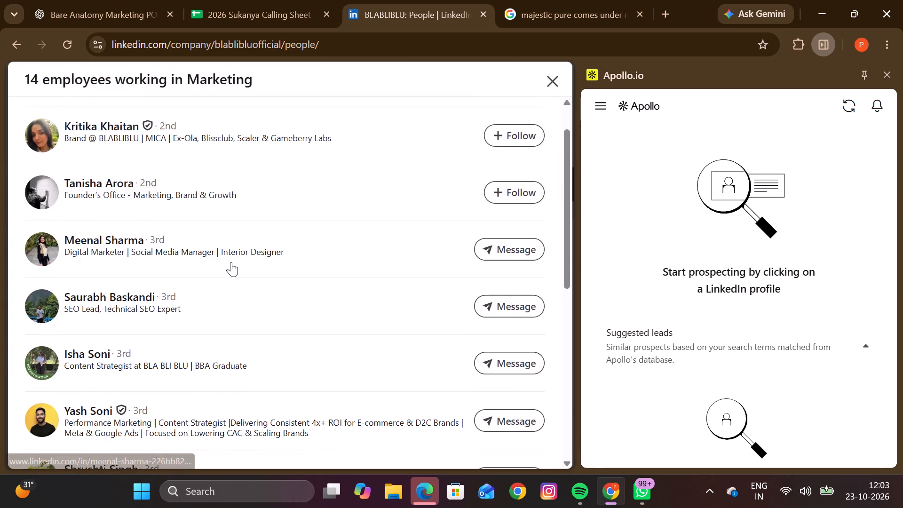
scroll(231, 262, down, 2)
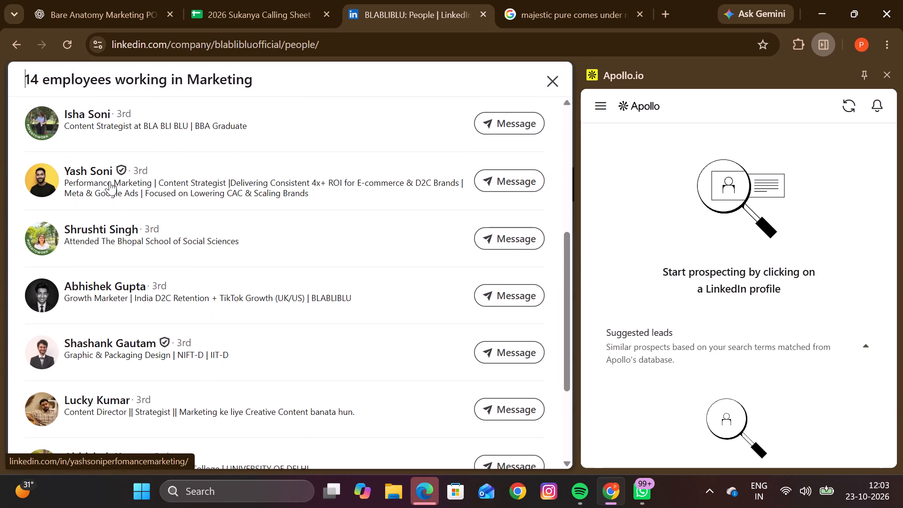
click(97, 170)
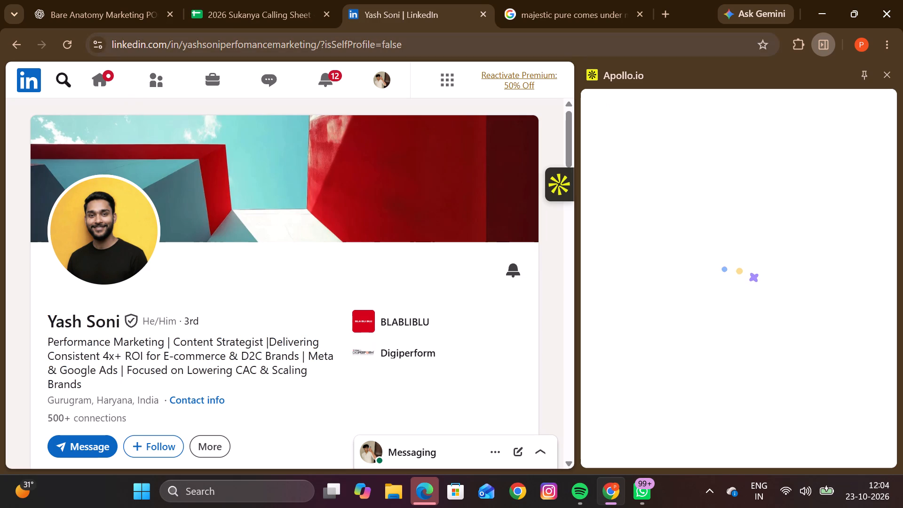
Move the performance marketer's LinkedIn profile link into E443 of the October sheet.
click(160, 37)
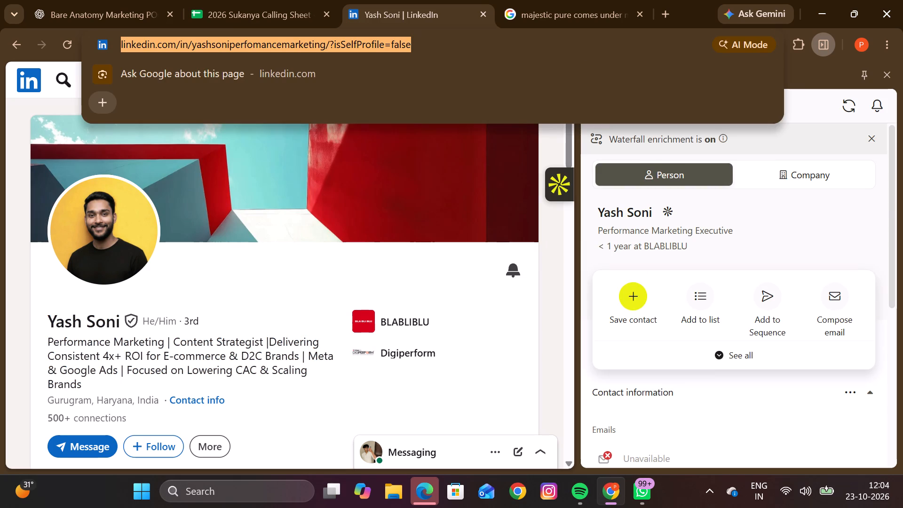
key(ctrl+x)
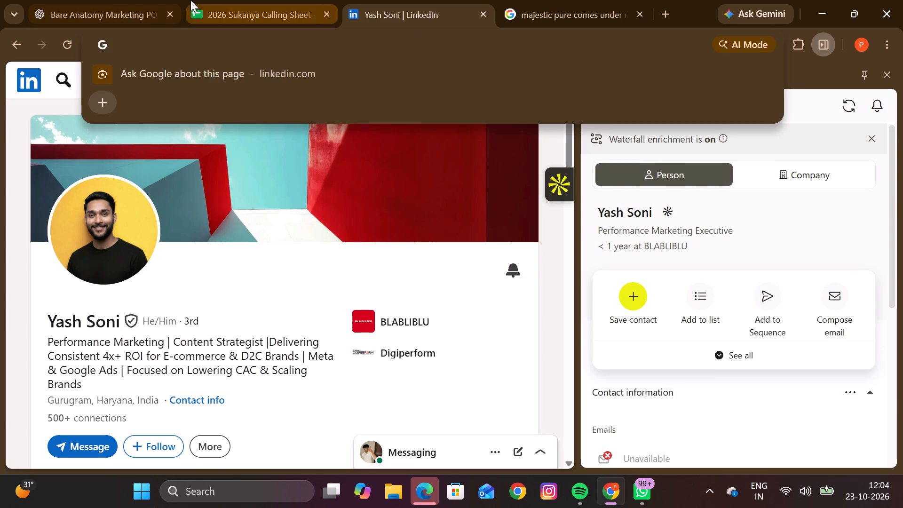
click(199, 0)
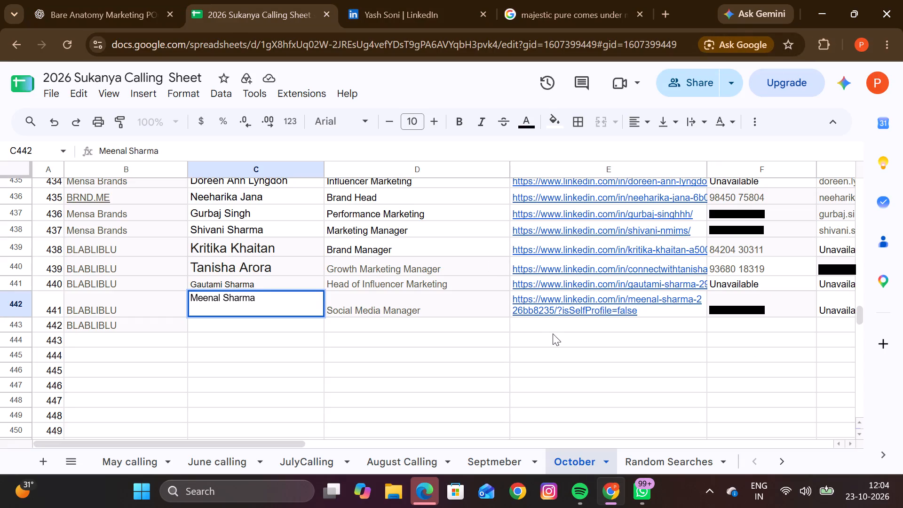
click(553, 333)
key(ctrl+v)
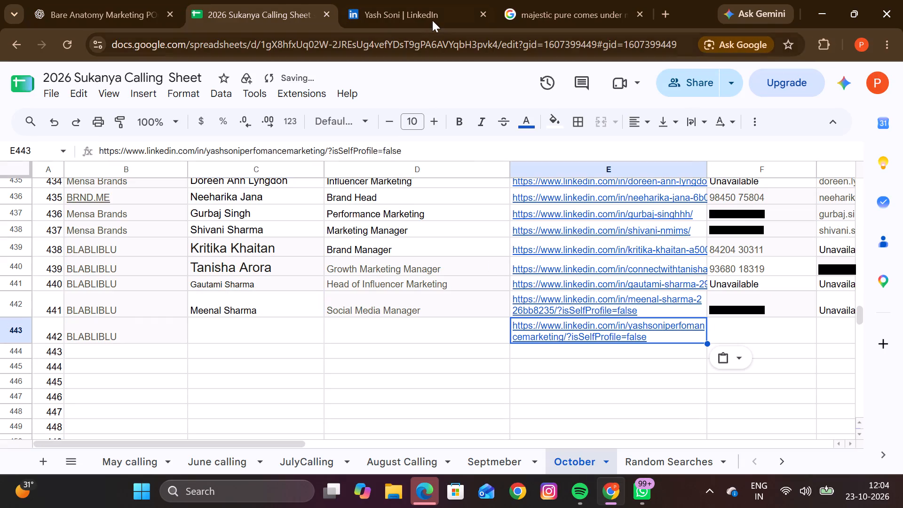
Copy the performance marketer's job title, Performance Marketing Executive, from the Apollo record beside the LinkedIn profile.
click(432, 20)
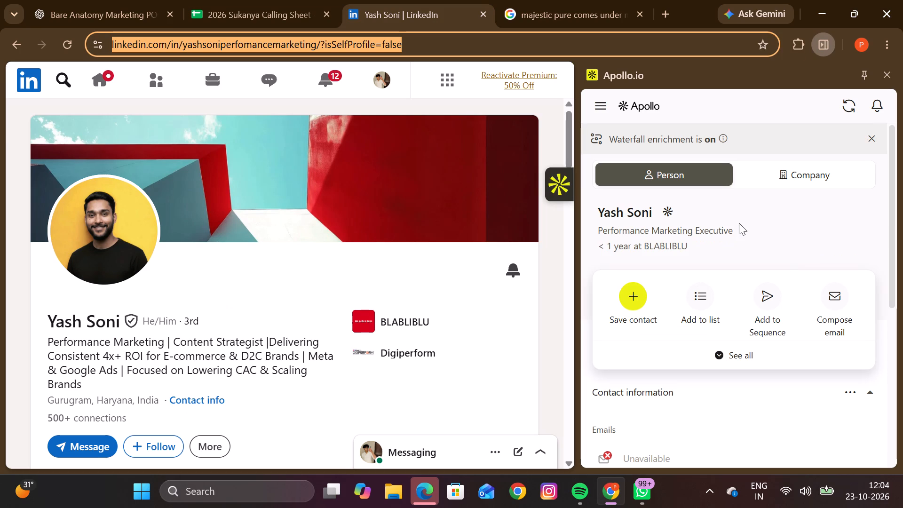
drag(739, 223, 590, 222)
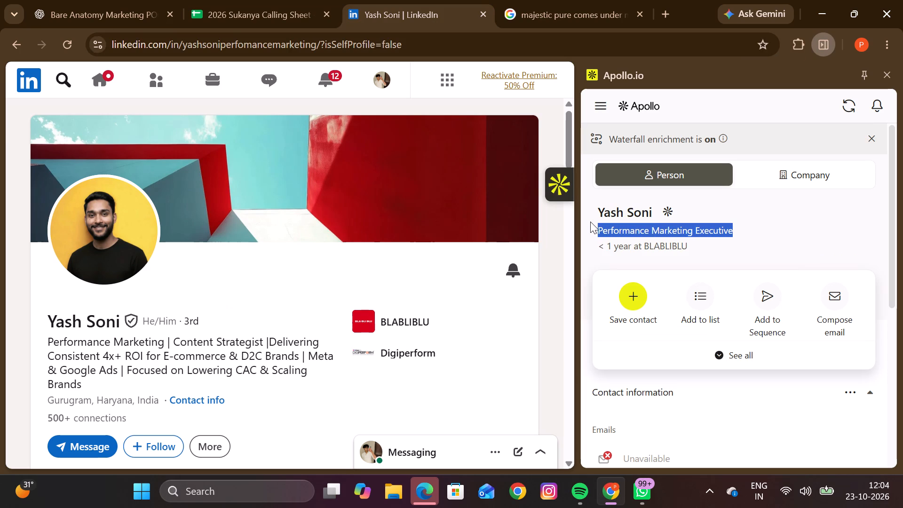
key(ctrl+c)
key(ctrl+c)
Check for the performance marketer's phone numbers in the Apollo contact information.
scroll(590, 222, down, 3)
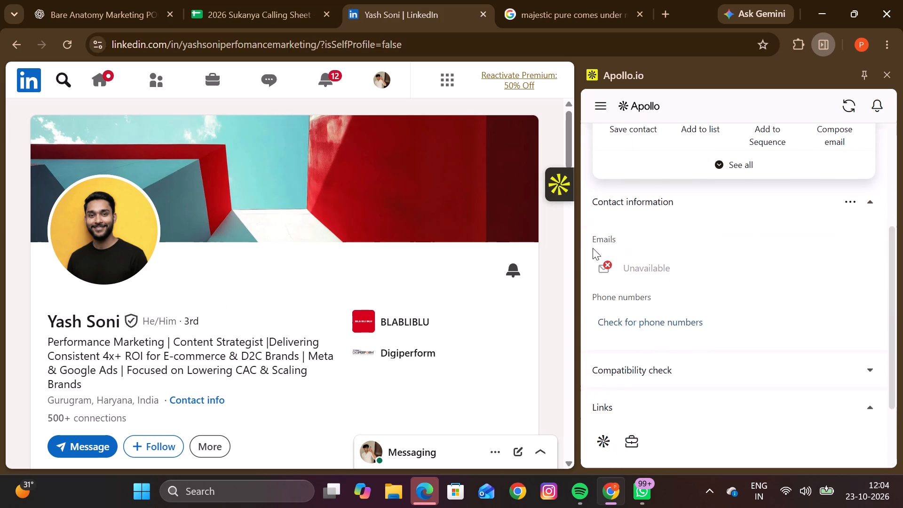
click(612, 316)
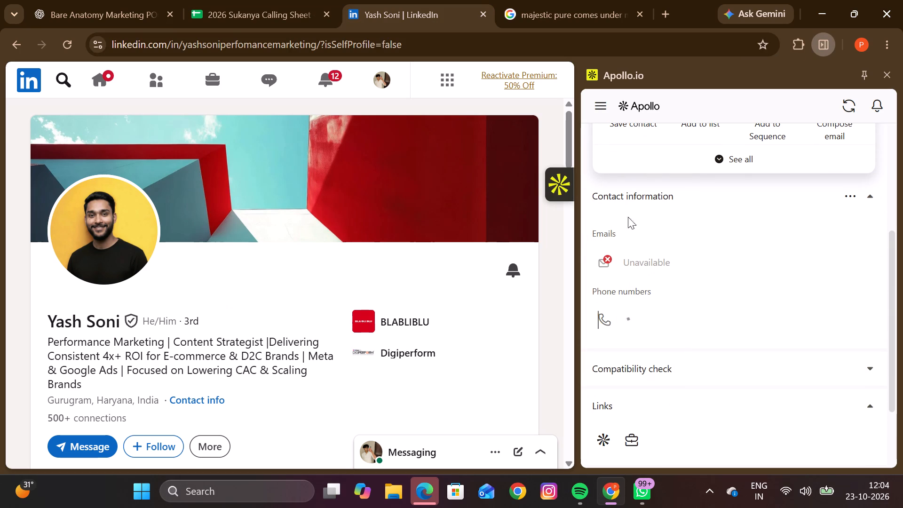
Copy the performance marketer's full name from Apollo, close the LinkedIn profile, and put the name in C443 of the October sheet.
scroll(630, 196, up, 3)
drag(585, 183, 647, 177)
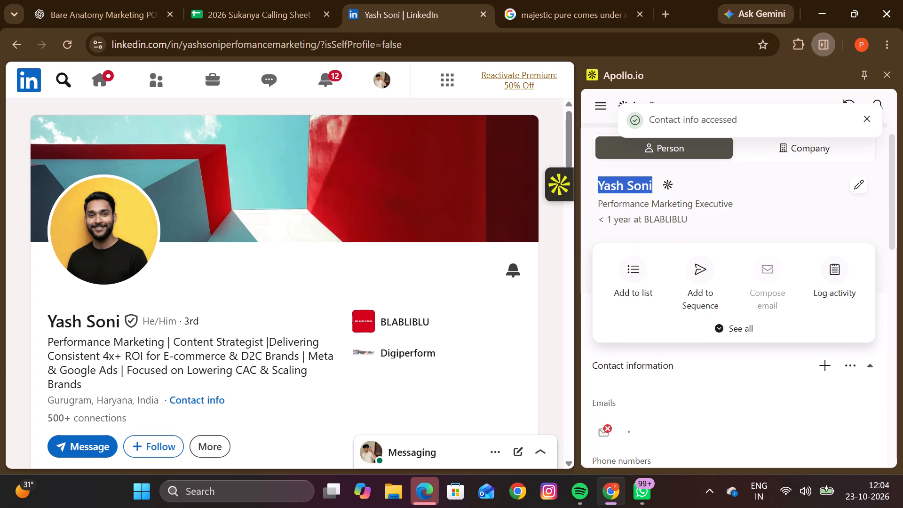
click(656, 178)
drag(656, 178, 590, 185)
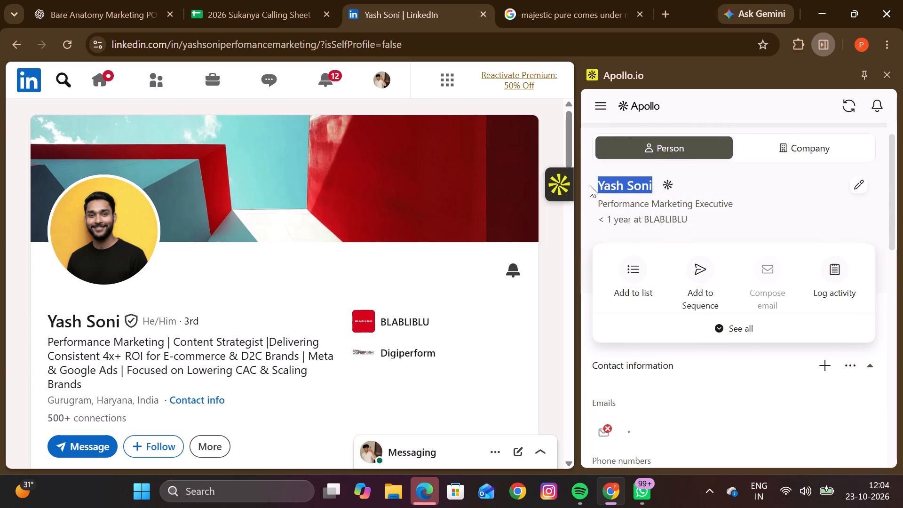
drag(590, 185, 575, 184)
click(575, 184)
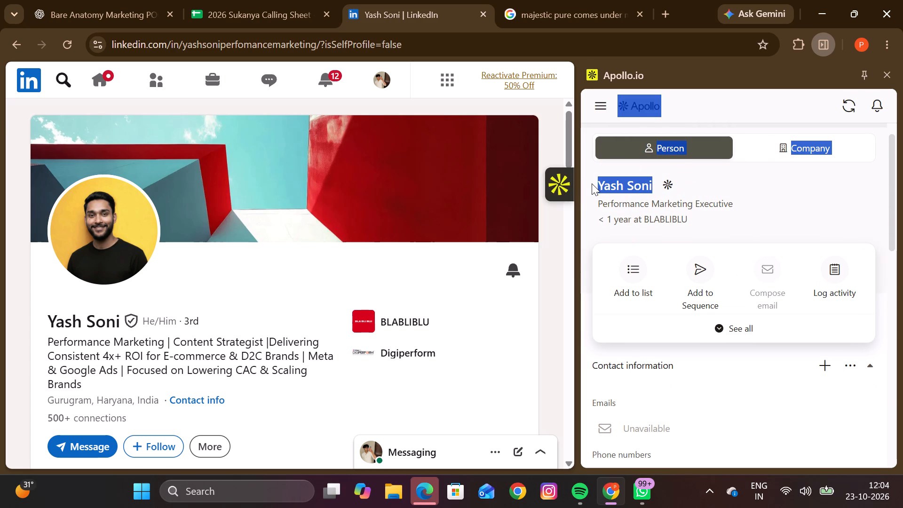
click(592, 183)
drag(592, 183, 652, 183)
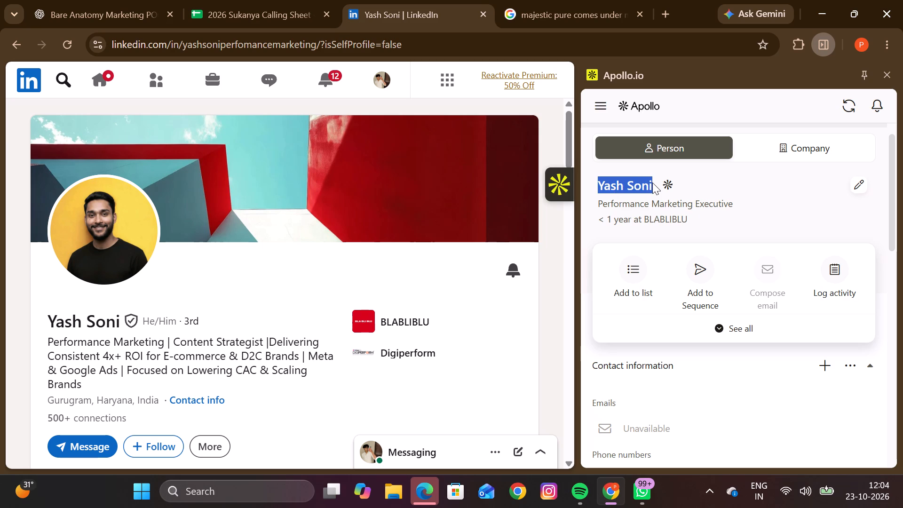
key(ctrl+c)
scroll(652, 183, down, 2)
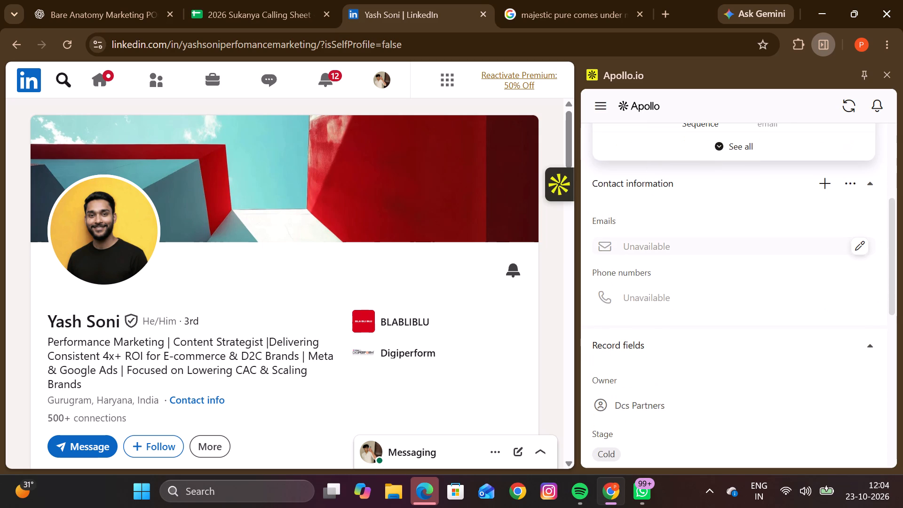
key(ctrl+w)
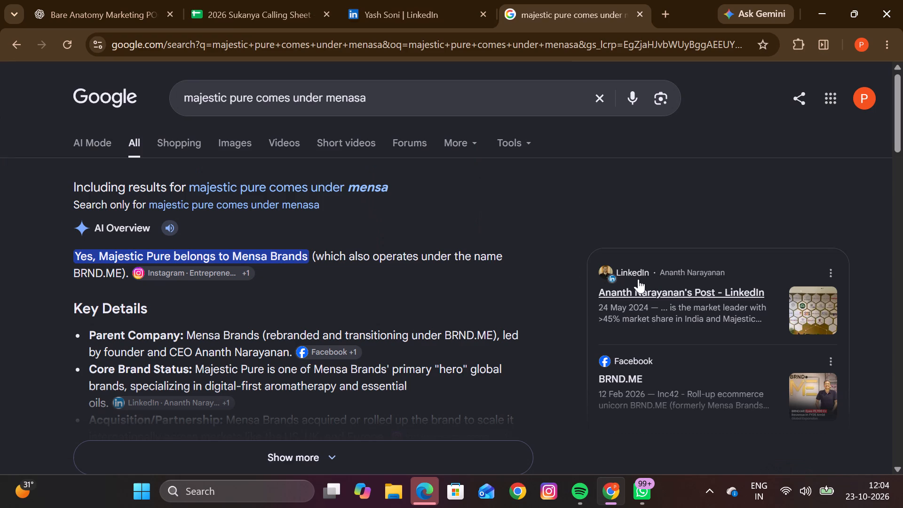
click(206, 0)
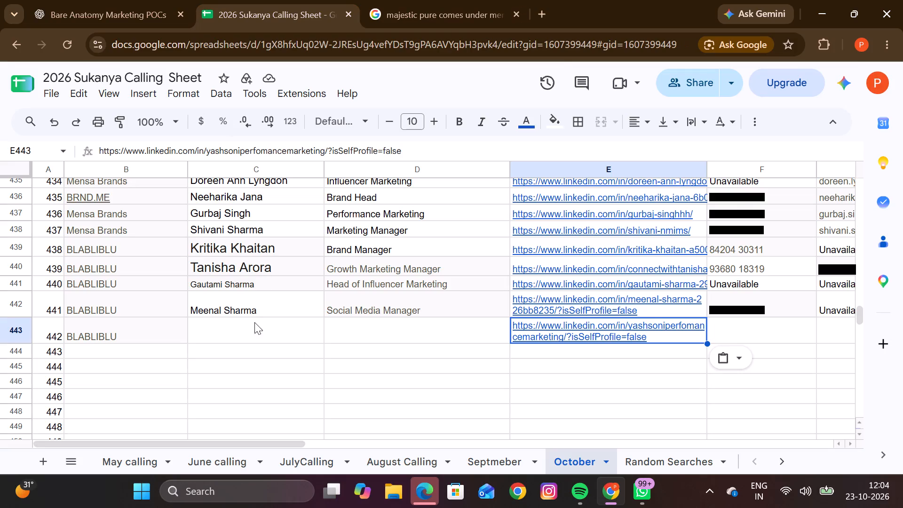
click(252, 324)
key(ctrl+v)
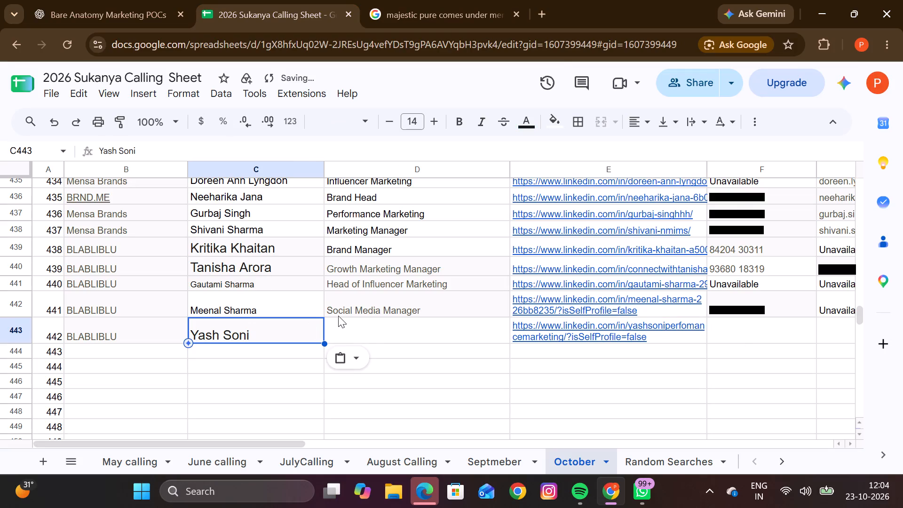
Enter the copied job title Performance Marketing Executive in D443 from the clipboard history.
click(338, 316)
click(322, 330)
click(349, 333)
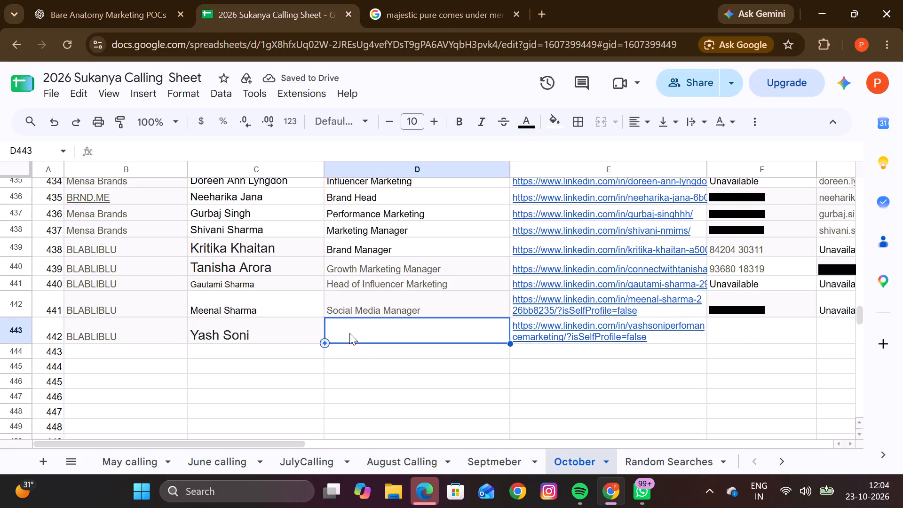
key(super+v)
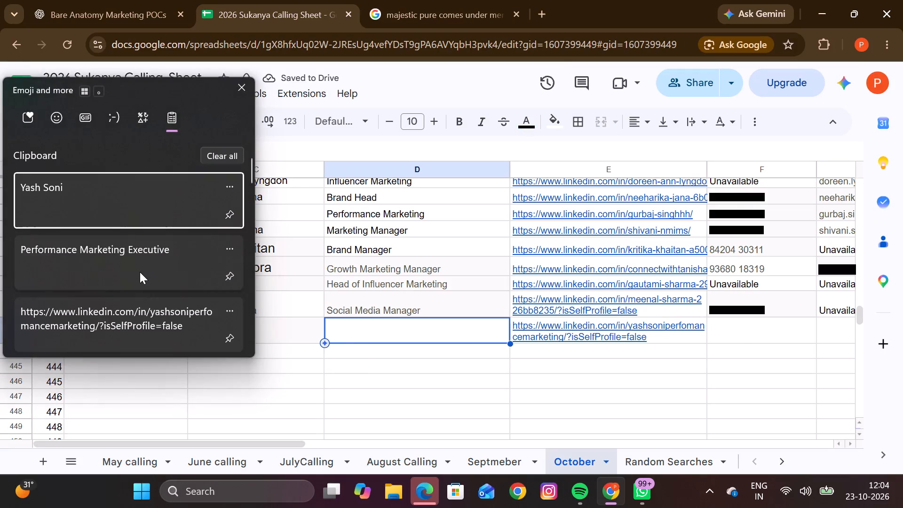
click(140, 272)
key(ctrl+v)
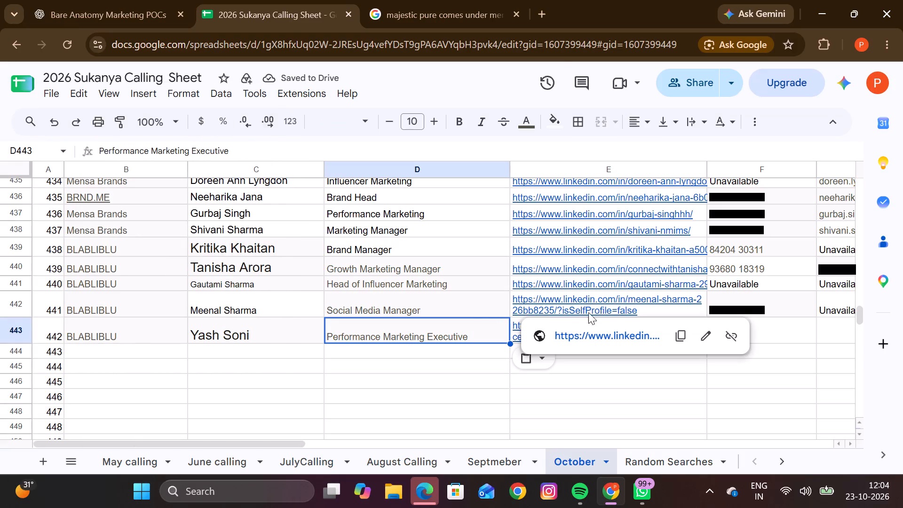
Mark the performance marketer's phone number in F443 and email in G443 as Unavailable.
click(759, 327)
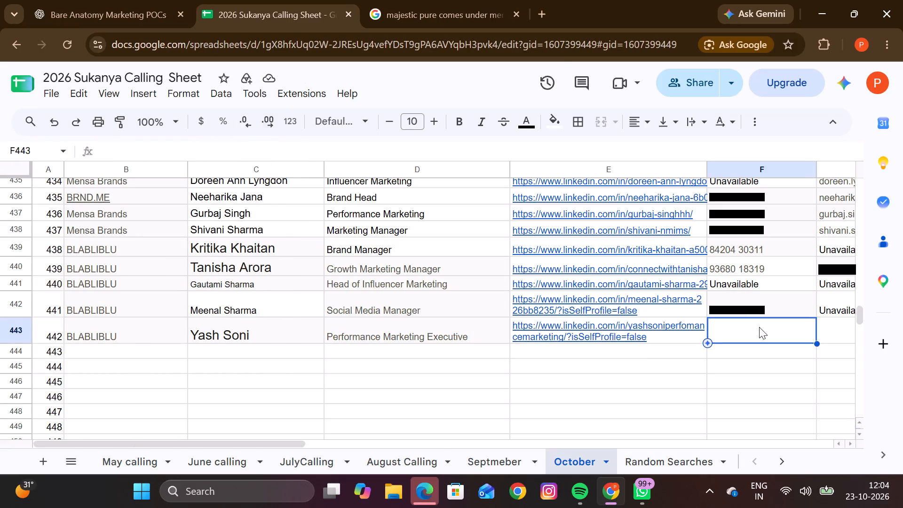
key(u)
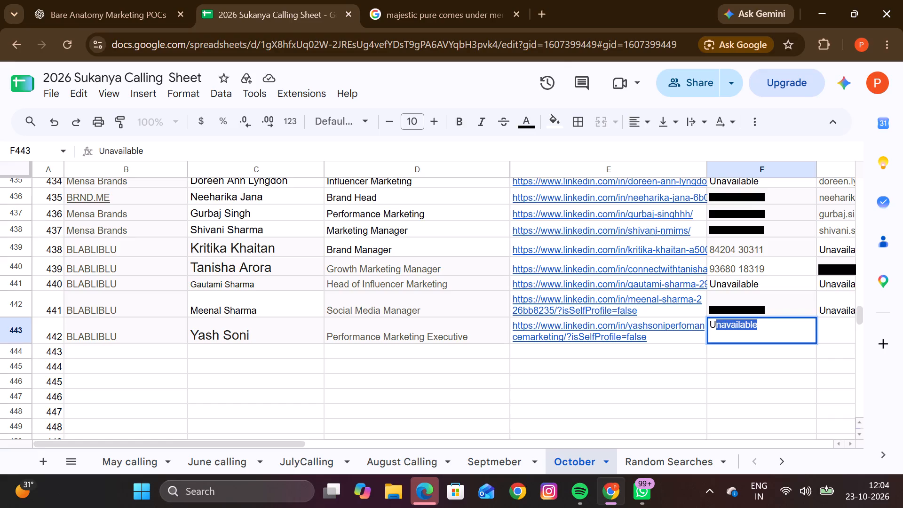
key(Right)
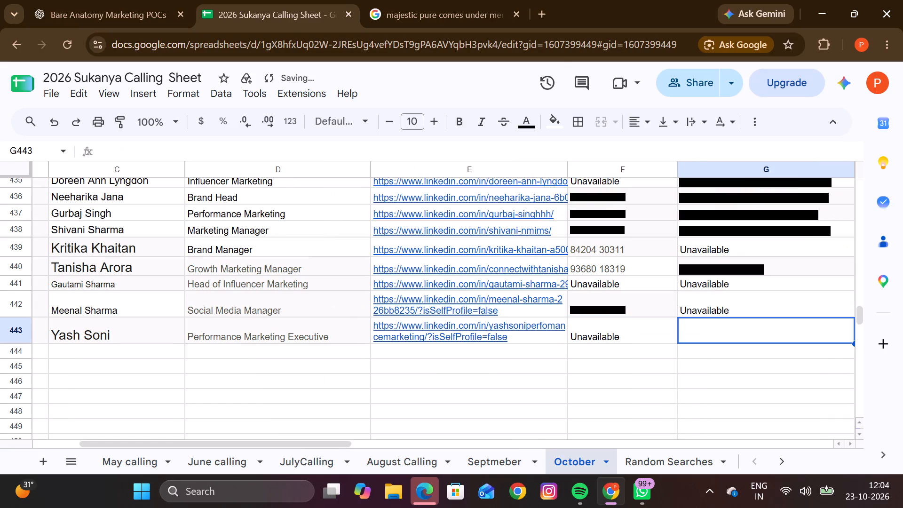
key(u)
key(Return)
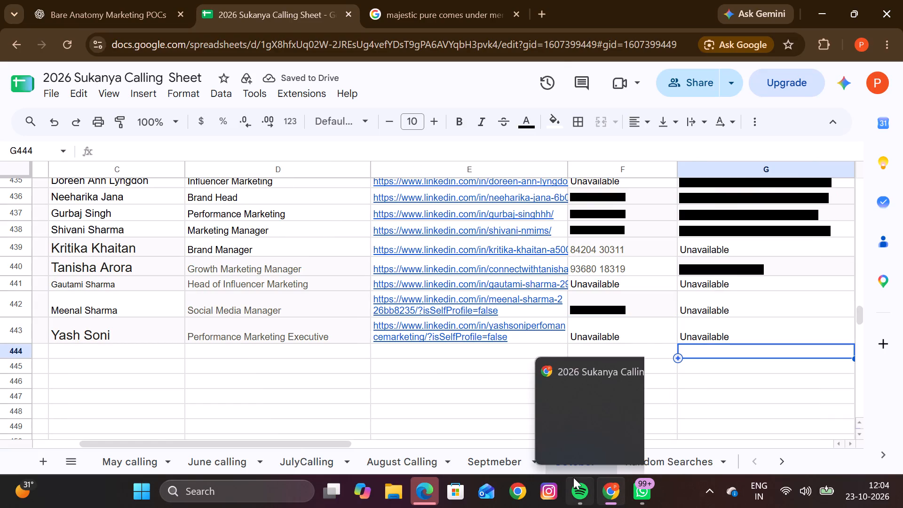
click(620, 342)
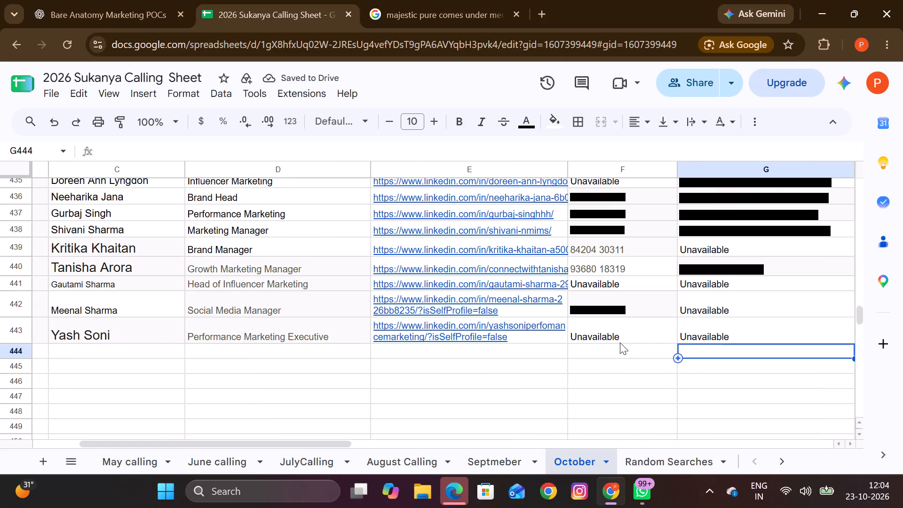